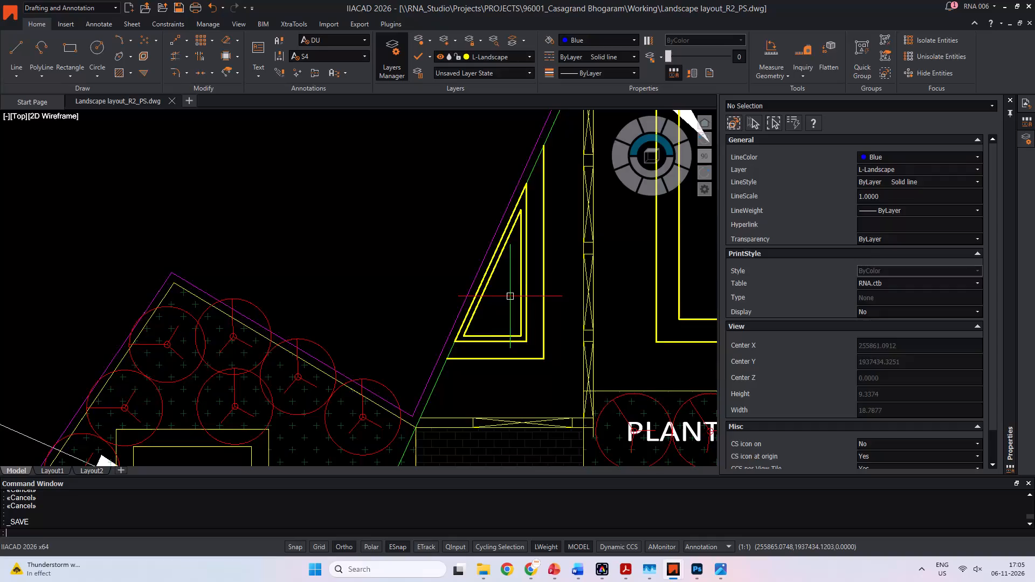
Examine the triangular, square and long rectangular planters in the garden strip beside the TYPE-C north plot.
scroll(495, 287, "down", 3)
middle_click_drag(489, 282, 400, 279)
key("Escape")
key("Escape")
middle_click_drag(400, 246, 414, 317)
key("Escape")
key("Escape")
scroll(479, 262, "up", 3)
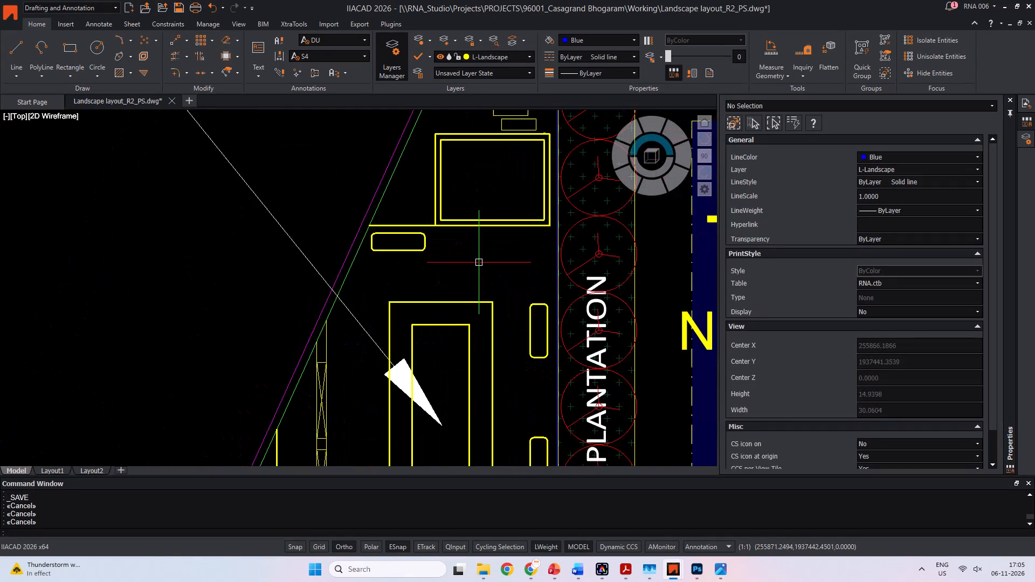
middle_click_drag(484, 245, 476, 319)
scroll(472, 320, "down", 2)
middle_click_drag(473, 315, 452, 240)
middle_click_drag(415, 315, 467, 274)
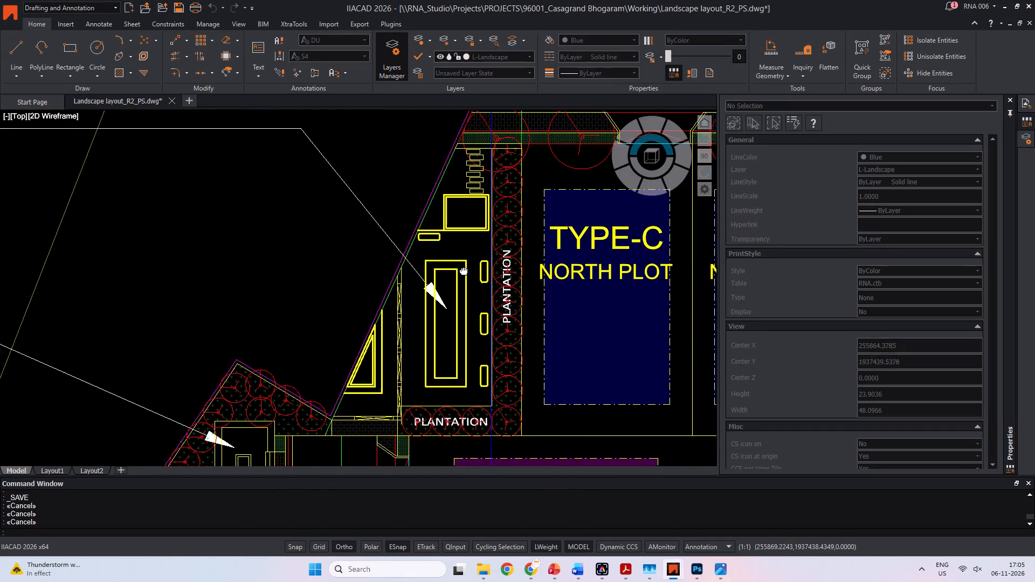
middle_click_drag(467, 274, 473, 268)
scroll(501, 278, "up", 1)
key("Escape")
key("Escape")
scroll(492, 309, "down", 1)
middle_click_drag(491, 315, 488, 330)
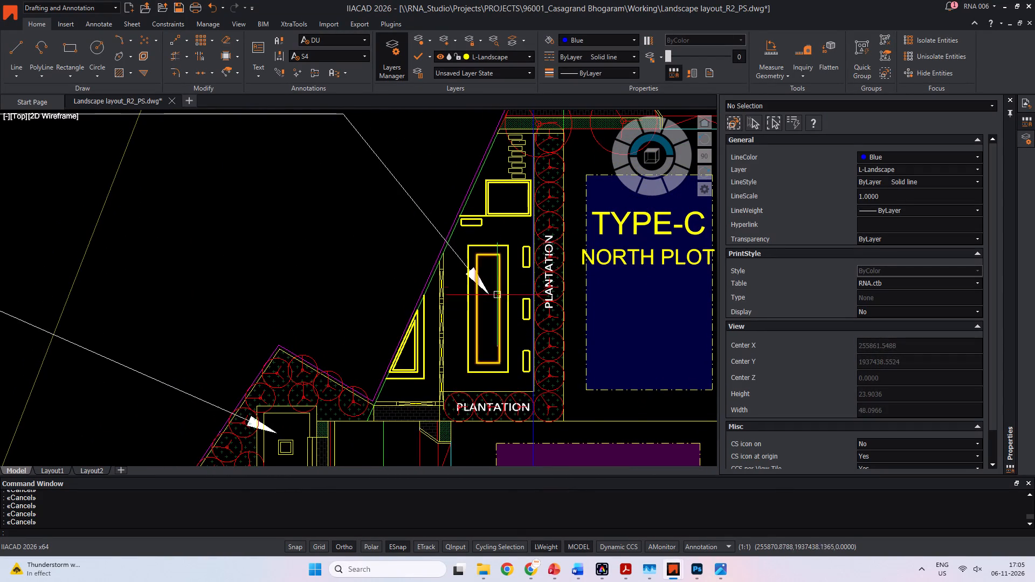
Offset the inner outline of the long rectangular feature 0.15 inward.
scroll(496, 283, "up", 1)
scroll(480, 200, "up", 1)
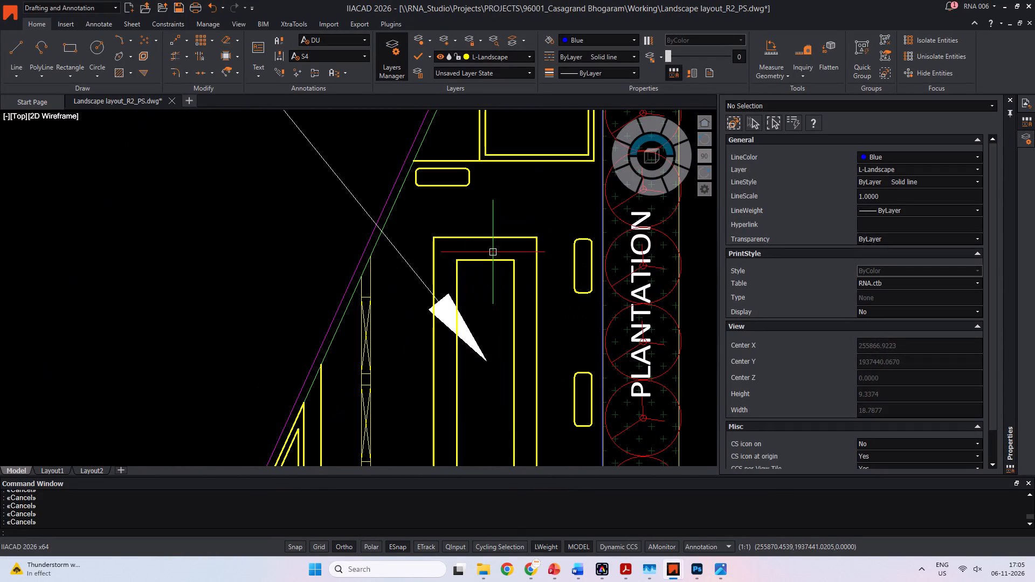
scroll(493, 253, "down", 2)
scroll(487, 277, "up", 3)
key("Escape")
key("Escape")
type("o .15")
key("space")
left_click_drag(488, 209, 488, 216)
left_click(492, 231)
scroll(502, 273, "down", 1)
middle_click_drag(499, 271, 481, 204)
key("Escape")
key("Escape")
Examine the revised Moorish Garden strip and its surroundings, including the callout labels along the site boundary.
scroll(484, 328, "down", 1)
middle_click_drag(481, 329, 470, 251)
key("Escape")
key("Escape")
scroll(472, 332, "up", 1)
scroll(470, 320, "down", 2)
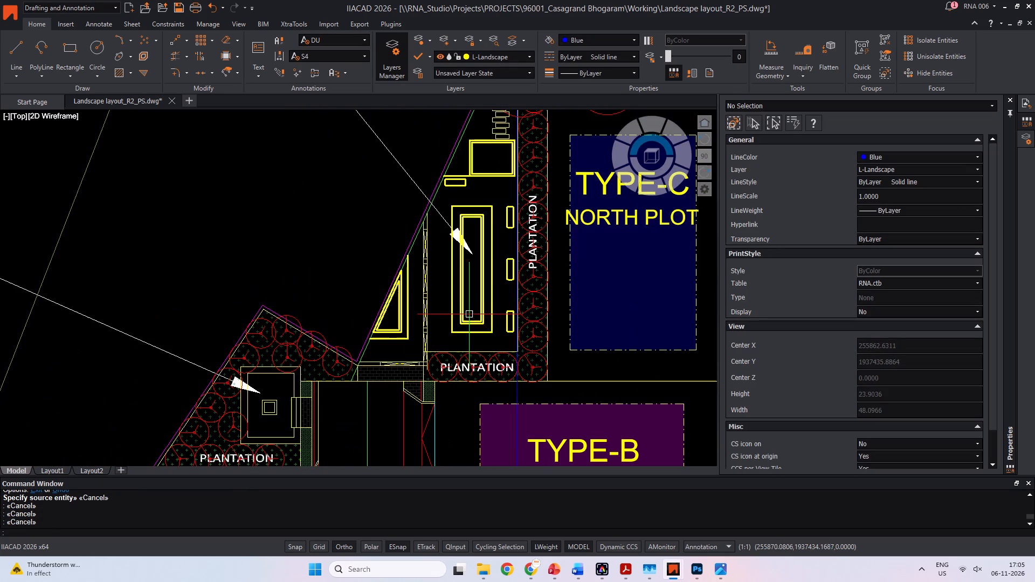
scroll(375, 320, "up", 2)
scroll(427, 302, "down", 3)
middle_click_drag(469, 279, 470, 325)
key("Escape")
key("Escape")
scroll(323, 251, "down", 2)
middle_click_drag(328, 251, 409, 248)
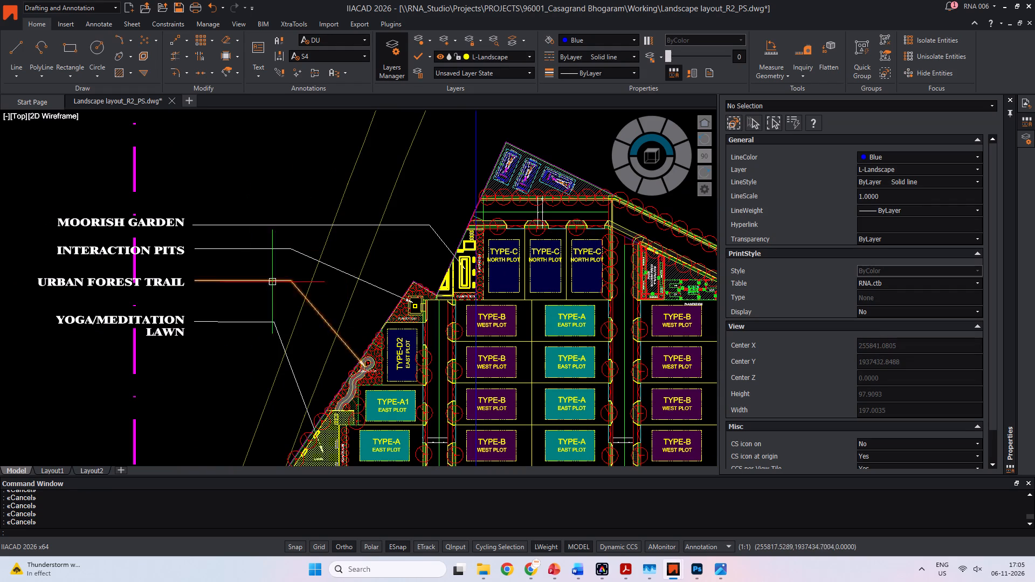
Stretch the crossed panel in the horizontal wall strip above the brick paving by 0.4 toward the sloping green boundary.
scroll(448, 288, "up", 3)
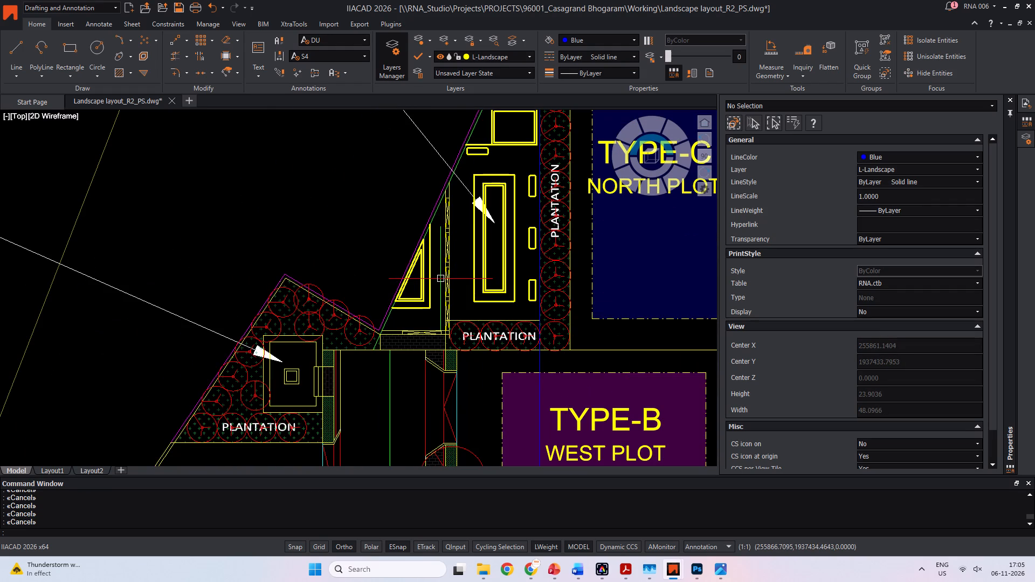
scroll(430, 356, "up", 2)
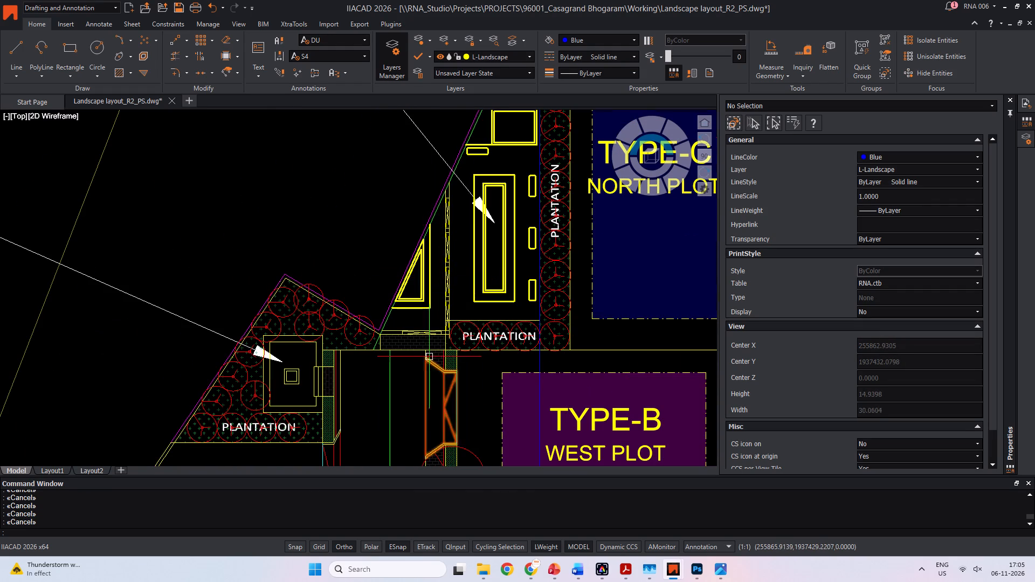
scroll(430, 356, "up", 1)
left_click(482, 237)
left_click(273, 287)
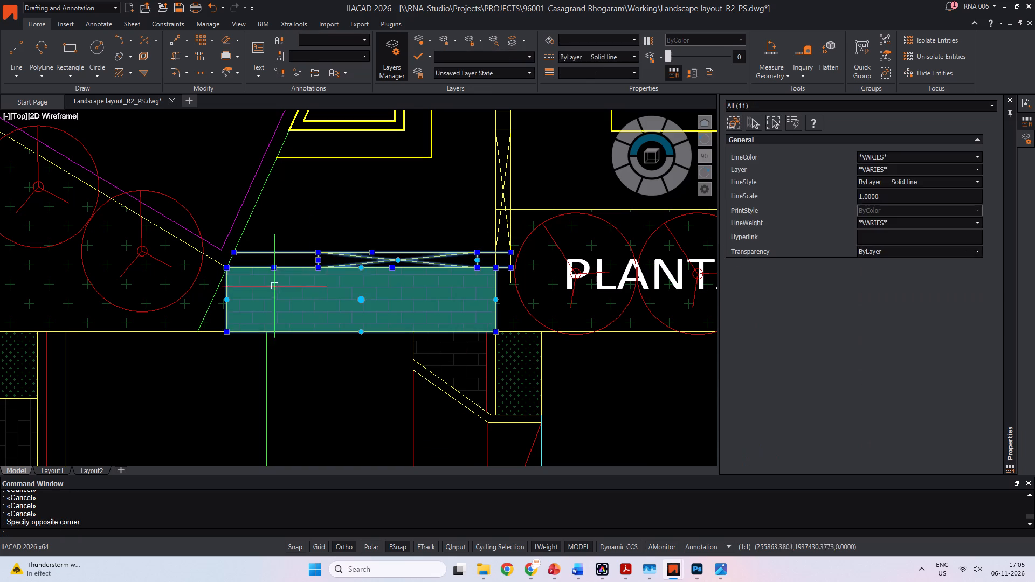
key("s")
key("space")
left_click(401, 214)
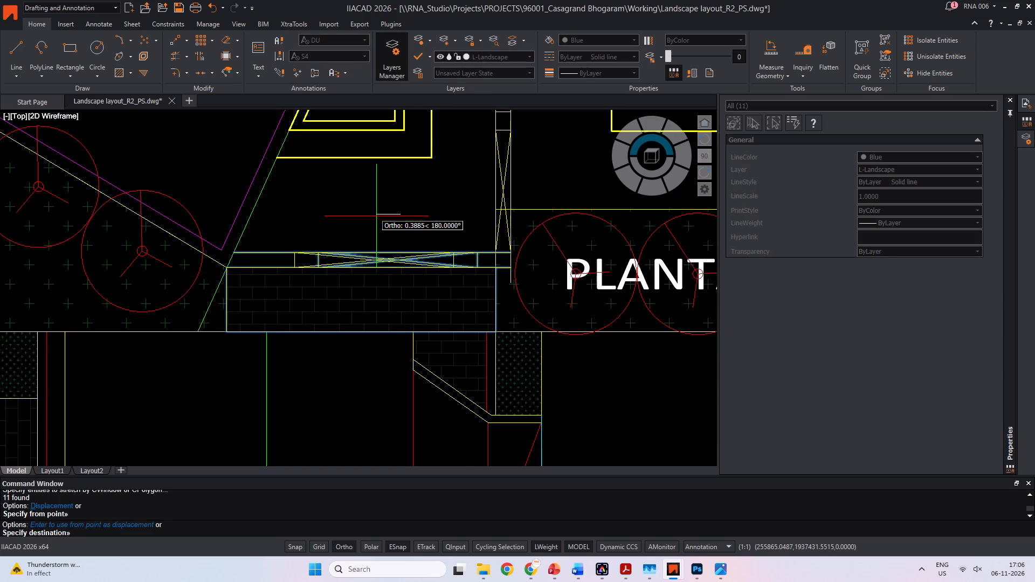
type(".4")
key("Return")
Save the drawing.
scroll(397, 251, "down", 1)
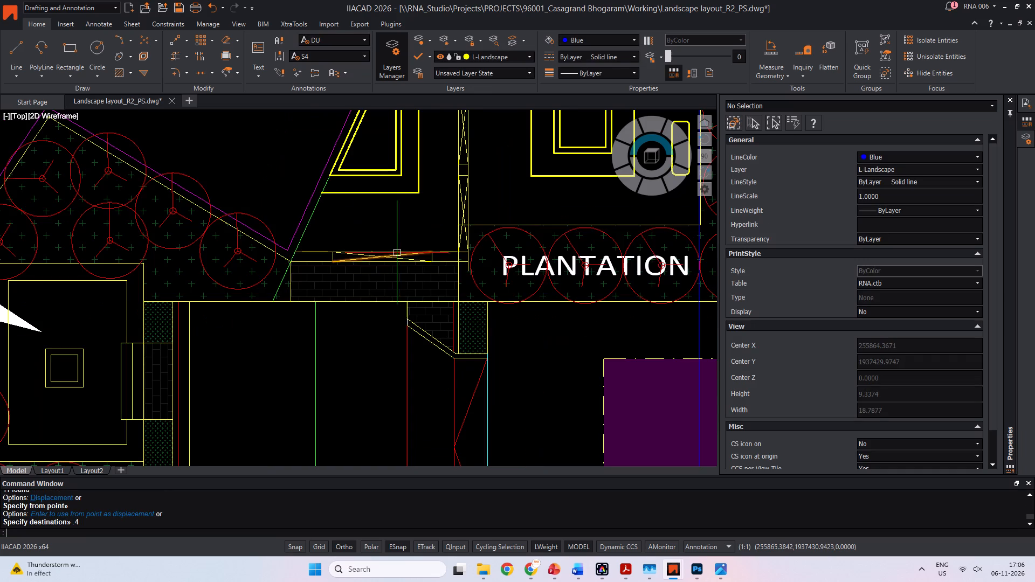
key("Escape")
key("Escape")
key("ctrl+s")
key("Escape")
Stretch the lower end of the vertical wall polyline beside PLANTATION up to the lower line of the horizontal wall strip.
scroll(477, 259, "up", 2)
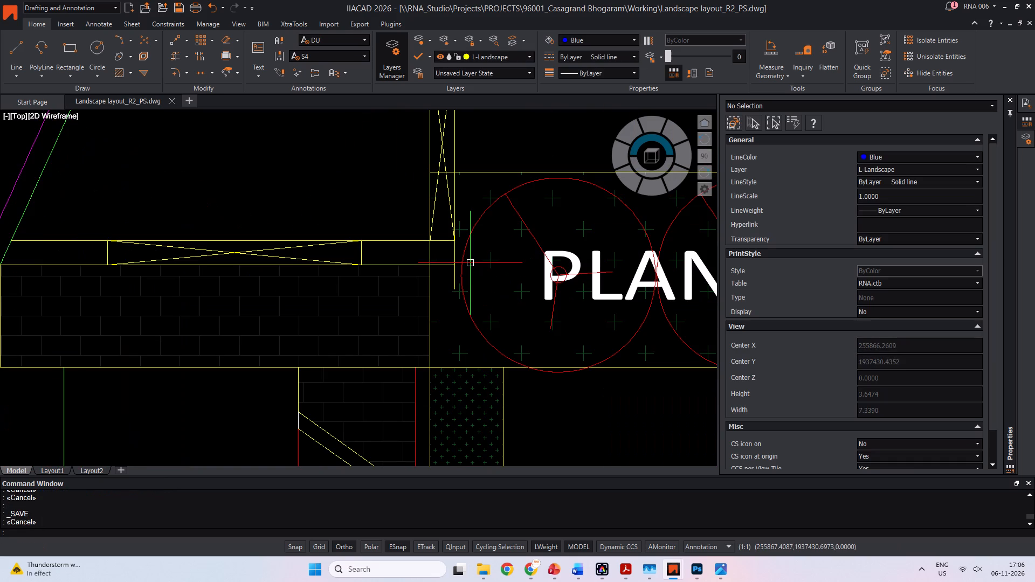
scroll(327, 223, "down", 1)
middle_click_drag(327, 222, 375, 293)
scroll(447, 296, "up", 2)
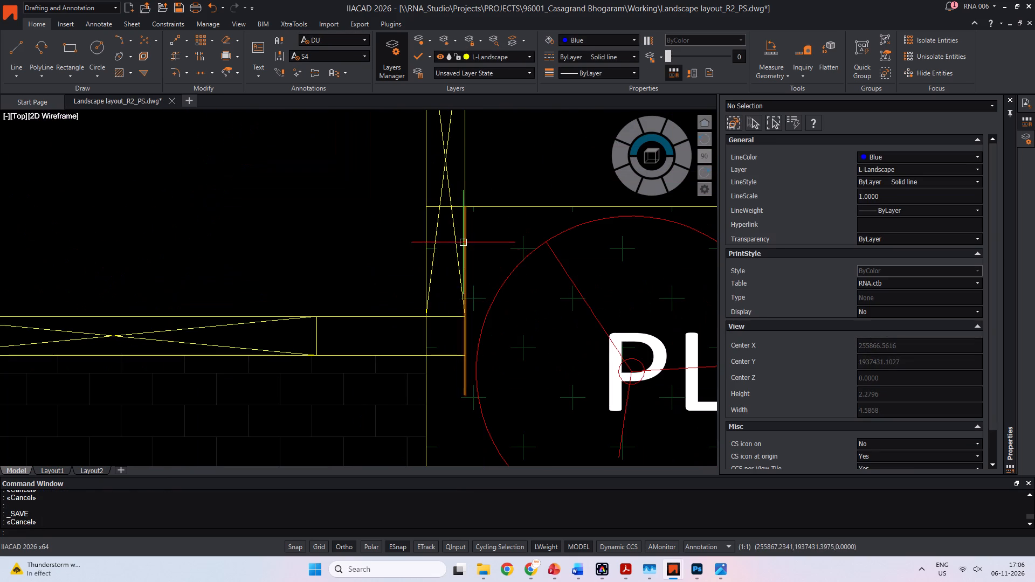
left_click(464, 240)
left_click(466, 394)
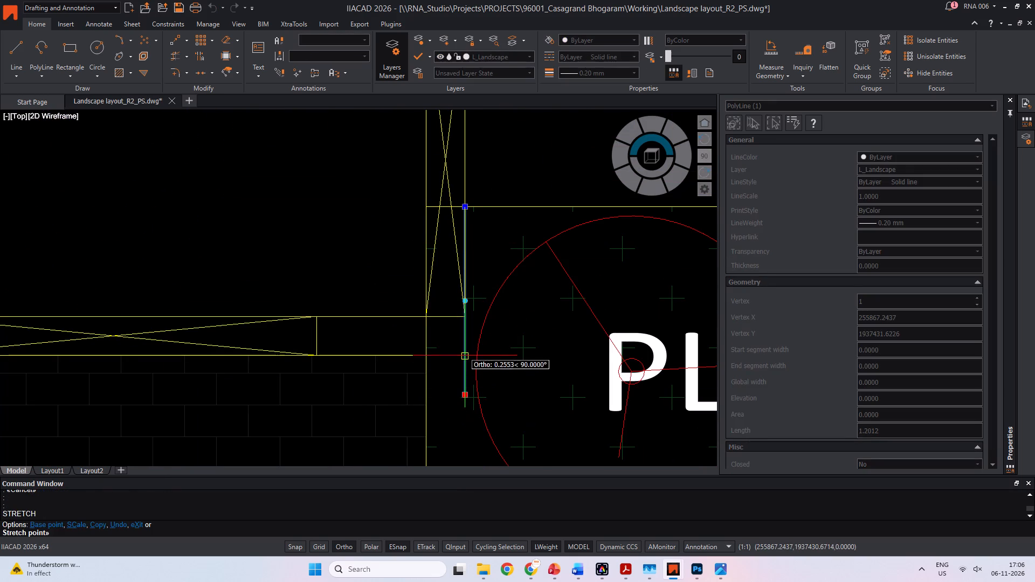
left_click(466, 354)
key("Escape")
key("Escape")
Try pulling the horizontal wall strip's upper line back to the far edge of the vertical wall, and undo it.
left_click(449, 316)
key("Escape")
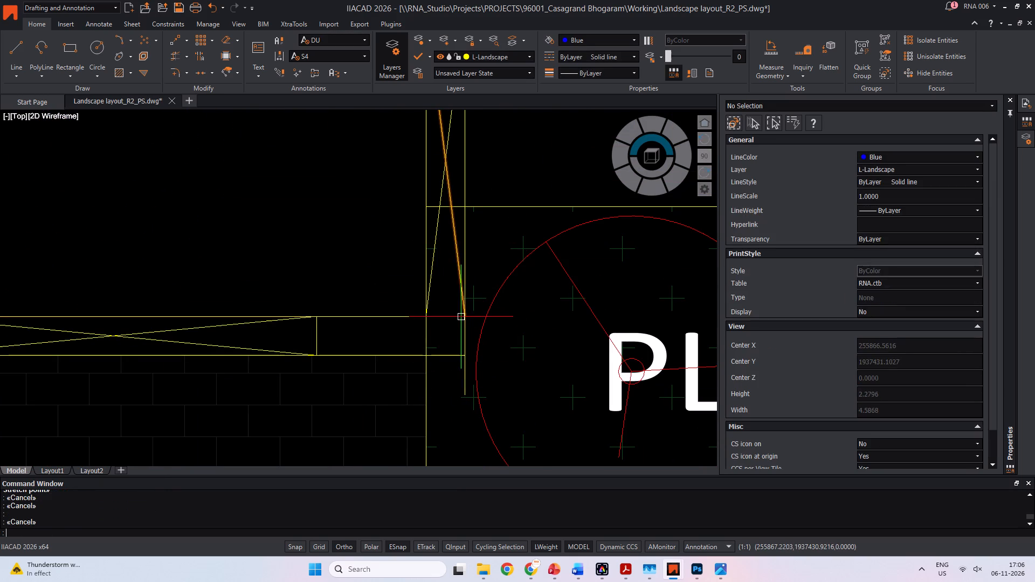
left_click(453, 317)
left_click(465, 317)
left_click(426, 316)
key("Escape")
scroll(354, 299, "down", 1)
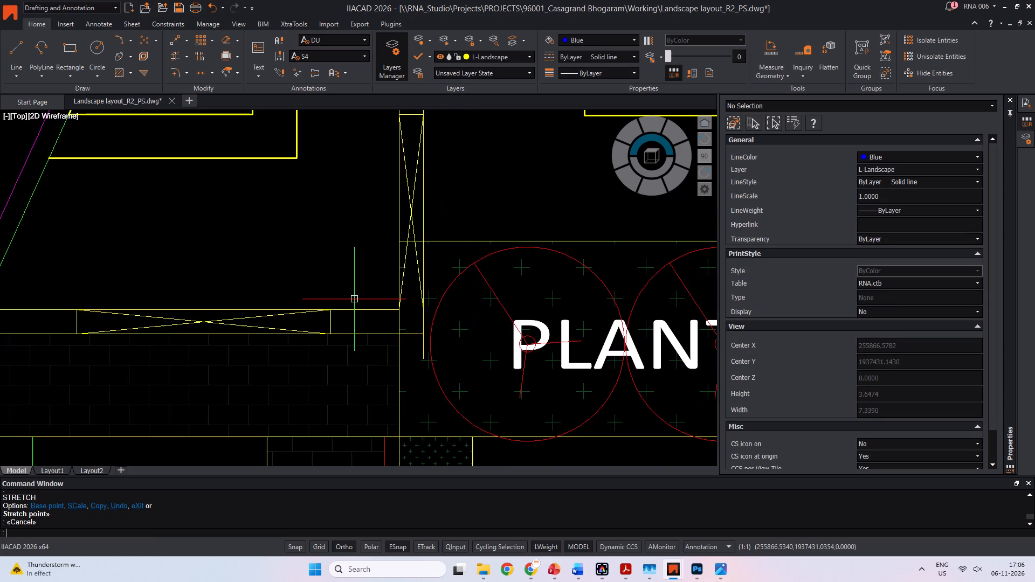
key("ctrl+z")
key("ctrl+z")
Save the drawing with the garden strip's wall edits.
scroll(336, 286, "down", 3)
middle_click_drag(331, 280, 367, 339)
key("Escape")
key("Escape")
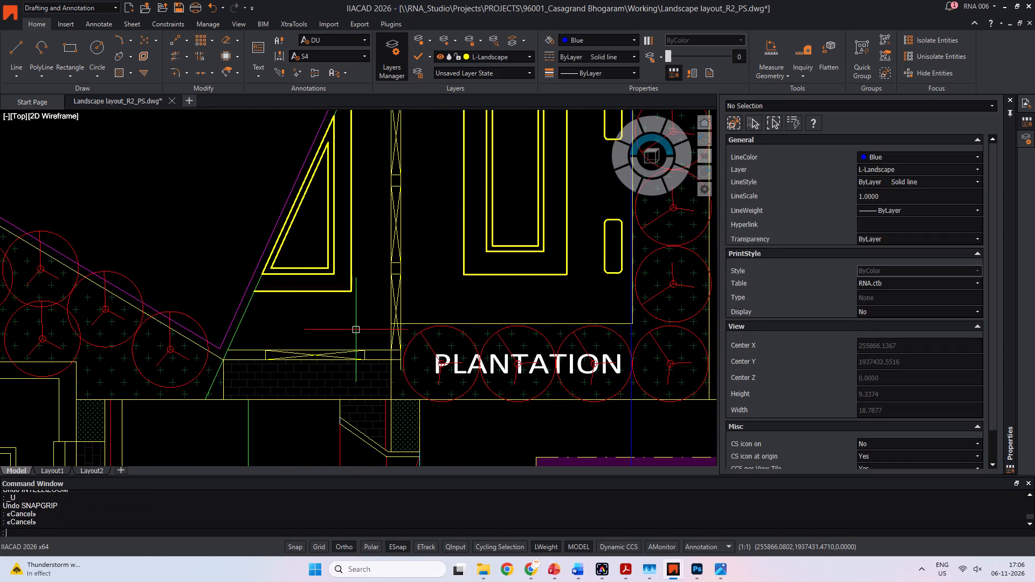
scroll(362, 321, "down", 1)
middle_click_drag(362, 321, 362, 365)
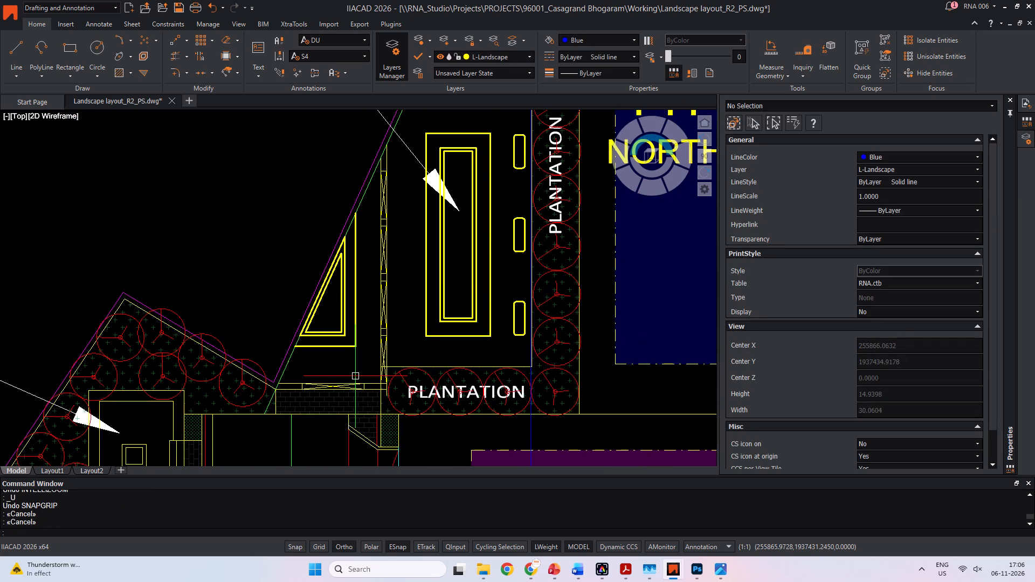
scroll(349, 336, "down", 1)
middle_click_drag(349, 332, 404, 332)
key("Escape")
key("ctrl+s")
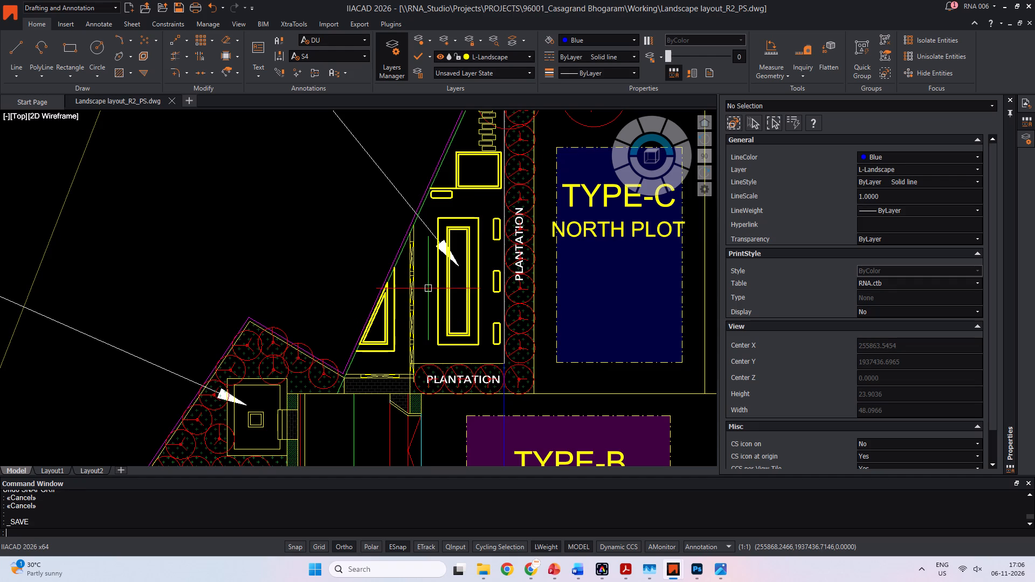
Draw a horizontal polyline from the square planter's upper corner out past the sloping green and magenta boundary lines.
scroll(453, 145, "up", 3)
middle_click_drag(460, 165, 456, 244)
key("Escape")
key("Escape")
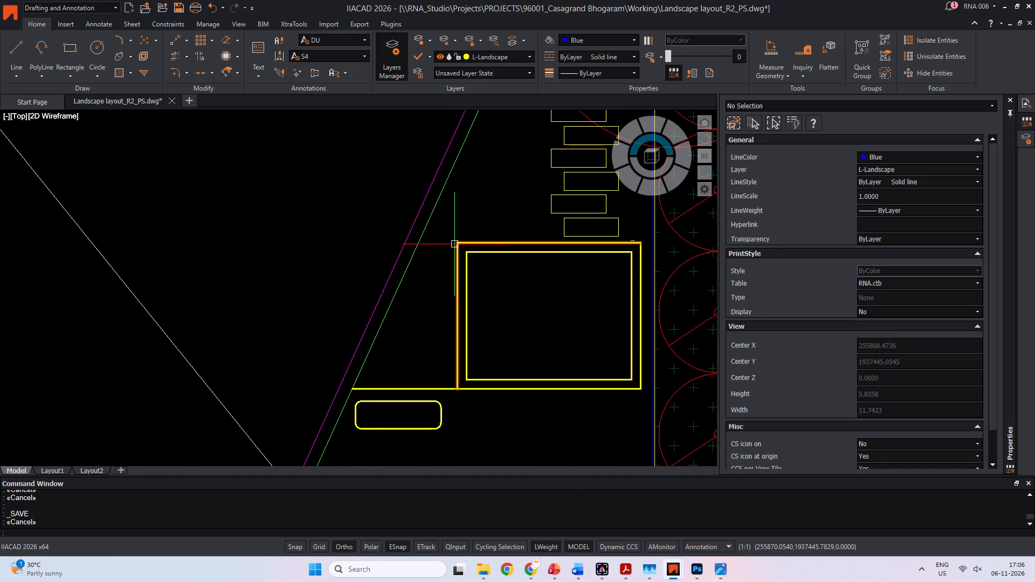
key("p")
key("l")
key("space")
left_click(458, 242)
left_click(350, 234)
key("Escape")
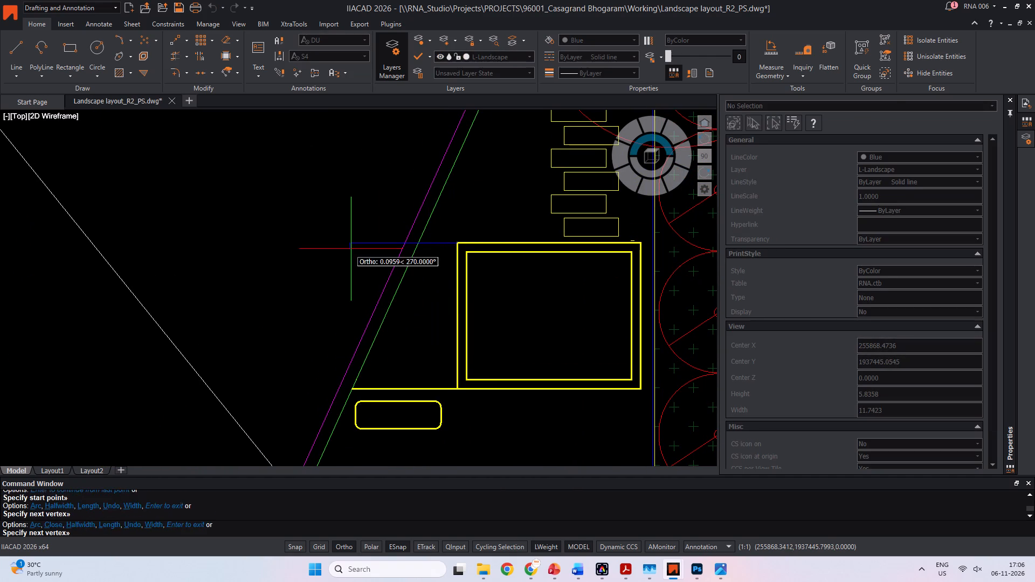
key("Escape")
Trim the new horizontal polyline's overhang beyond the sloping green boundary line.
key("t")
key("r")
key("space")
left_click(432, 223)
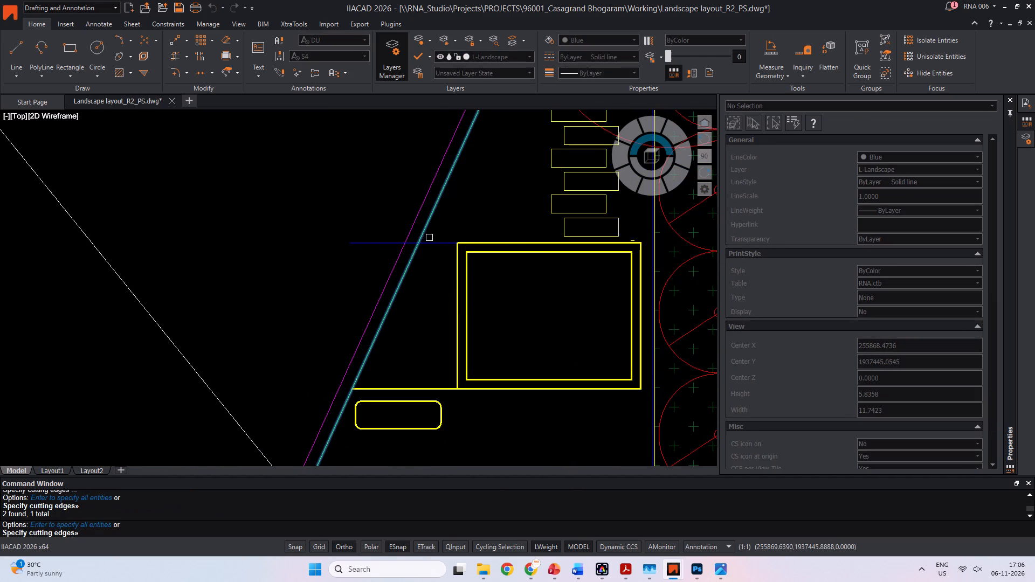
left_click(430, 238)
left_click(426, 244)
key("space")
left_click(412, 242)
key("Escape")
key("Escape")
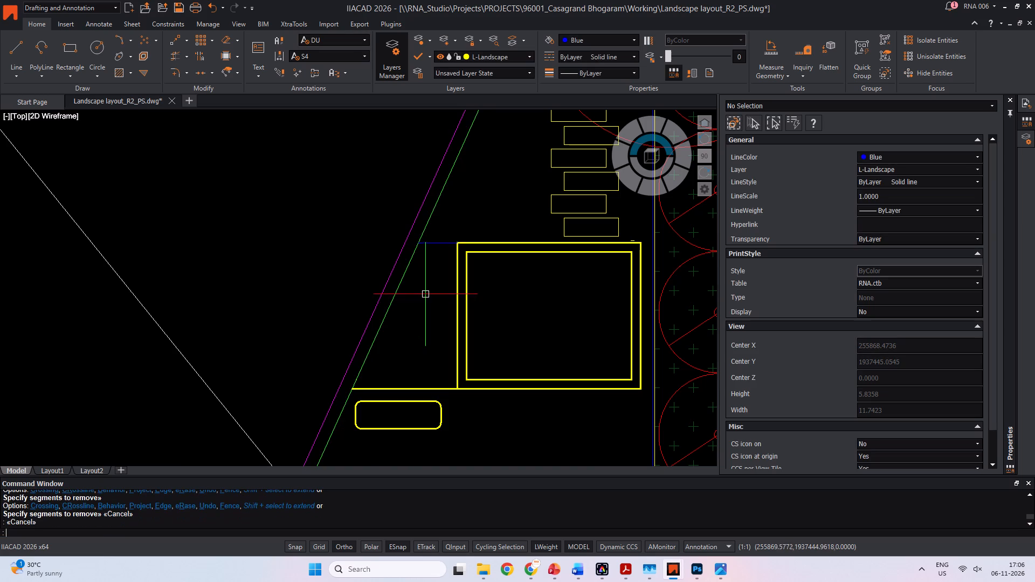
Match the new horizontal polyline's properties to the square planter's yellow outline.
key("m")
key("a")
key("space")
left_click(462, 243)
left_click(461, 240)
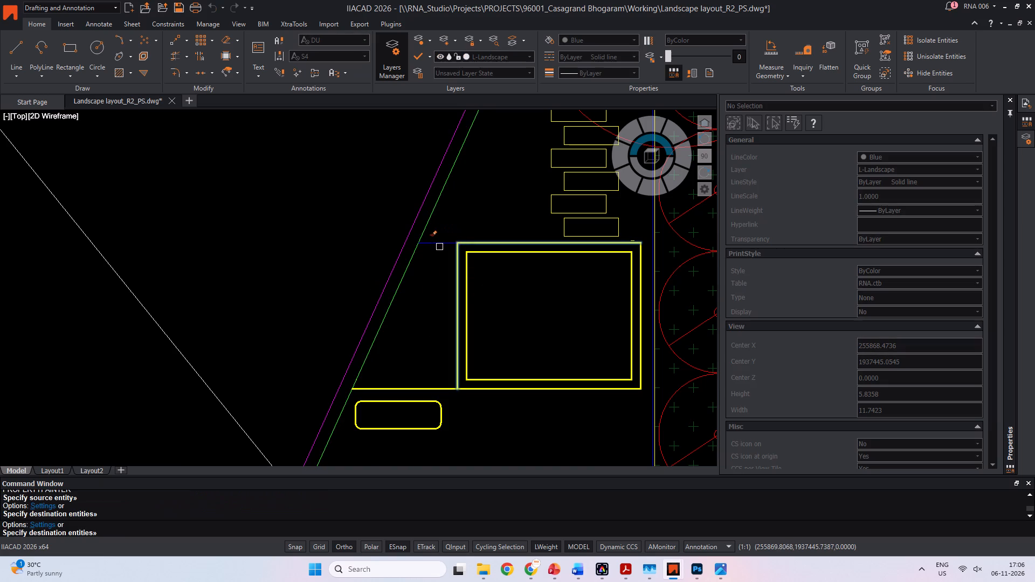
left_click(439, 241)
key("Escape")
scroll(426, 311, "down", 1)
middle_click_drag(426, 311, 439, 266)
key("Escape")
key("Escape")
scroll(433, 294, "down", 1)
middle_click_drag(433, 293, 443, 279)
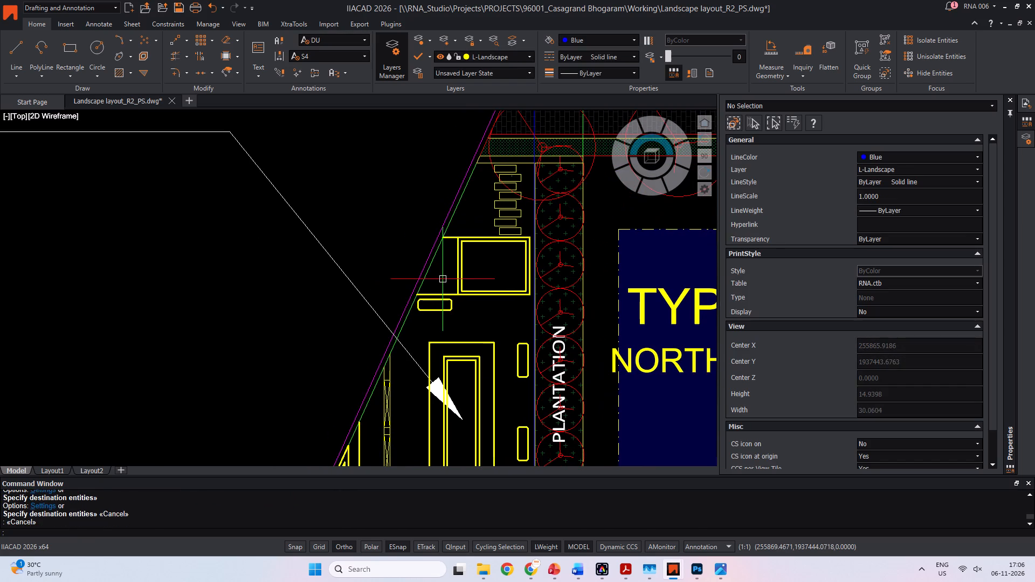
Copy the roadside L-Tree block beside the TYPE-B west plot onto the triangular planter.
key("Escape")
key("Escape")
left_click(562, 238)
key("Escape")
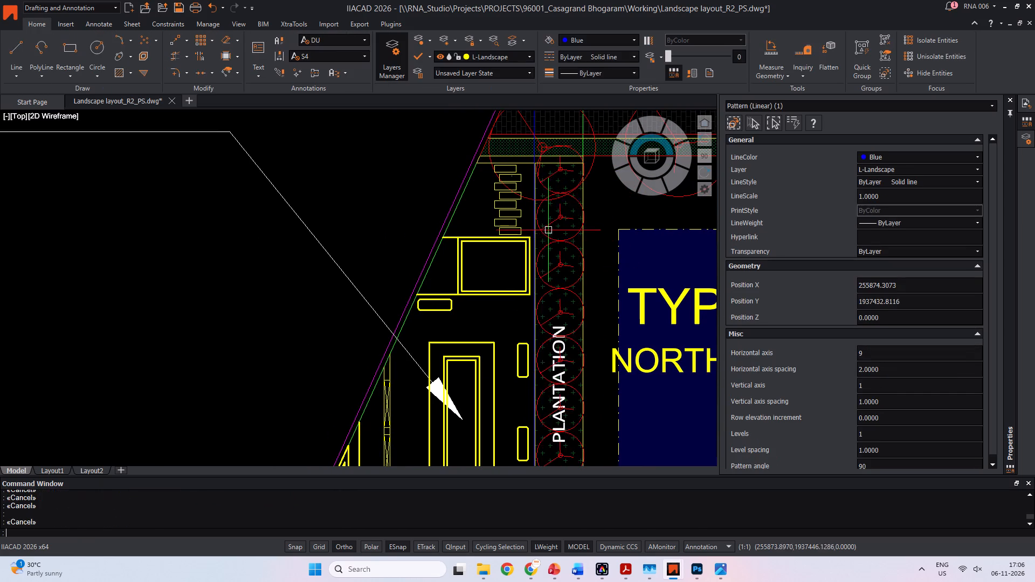
scroll(502, 270, "down", 3)
middle_click_drag(493, 274, 472, 201)
scroll(451, 326, "up", 2)
left_click(470, 342)
key("c")
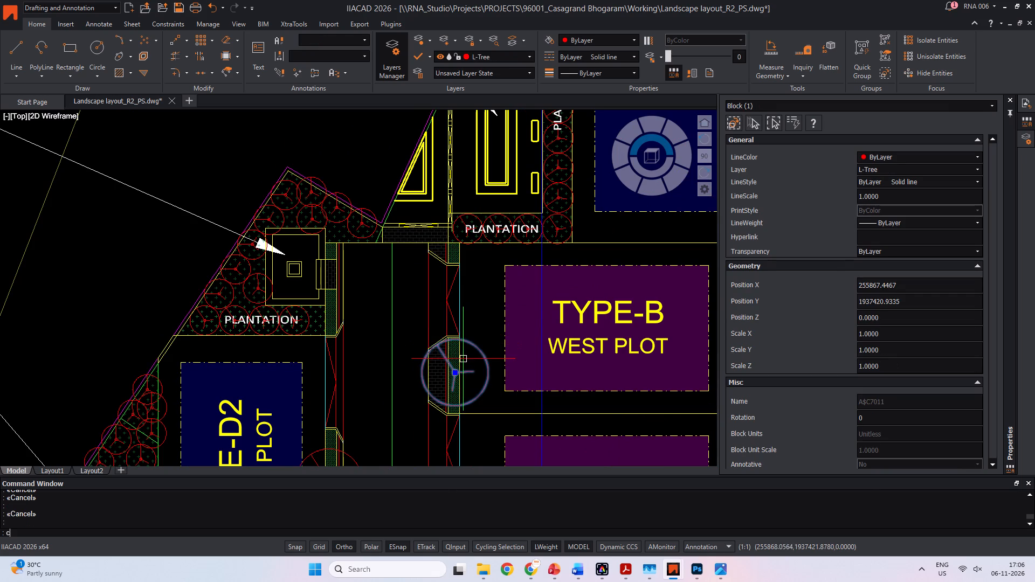
key("o")
key("space")
left_click(454, 371)
scroll(388, 195, "down", 1)
middle_click_drag(388, 195, 396, 283)
scroll(412, 280, "up", 3)
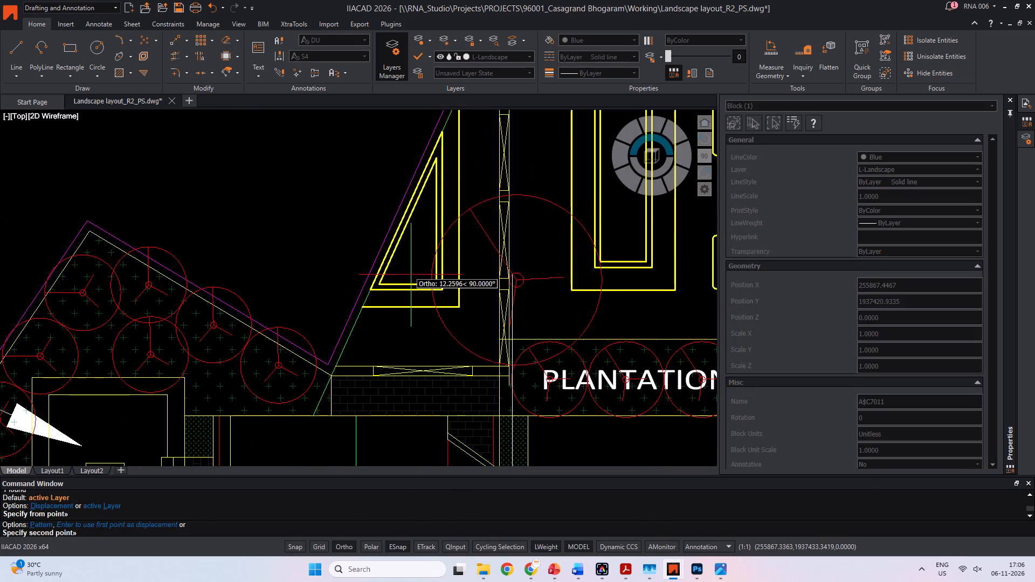
left_click(418, 240)
Place a second copy of the tree between the square planter and the sloping boundary.
scroll(444, 210, "down", 1)
middle_click_drag(444, 210, 419, 292)
middle_click_drag(485, 209, 461, 281)
middle_click_drag(465, 193, 452, 285)
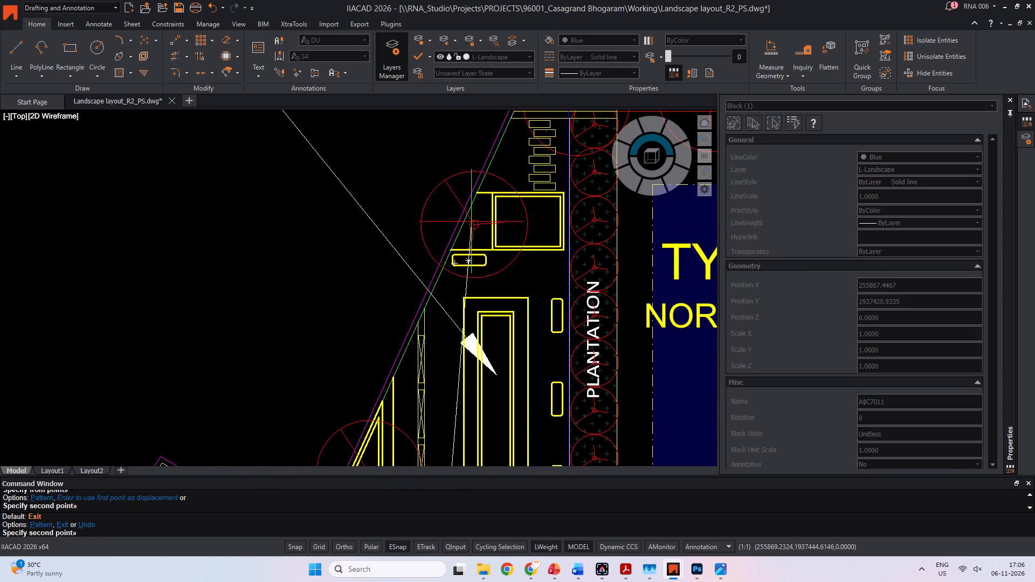
left_click(474, 224, "shift")
key("Escape")
scroll(406, 283, "down", 1)
middle_click_drag(405, 283, 404, 211)
key("Escape")
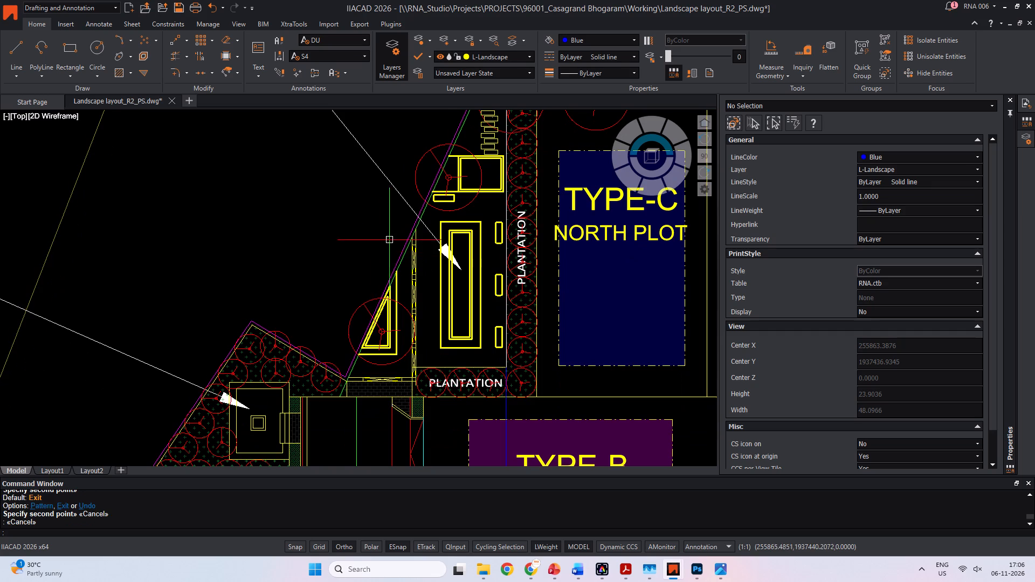
Save the drawing with the copied trees.
scroll(403, 241, "down", 1)
middle_click_drag(398, 241, 376, 190)
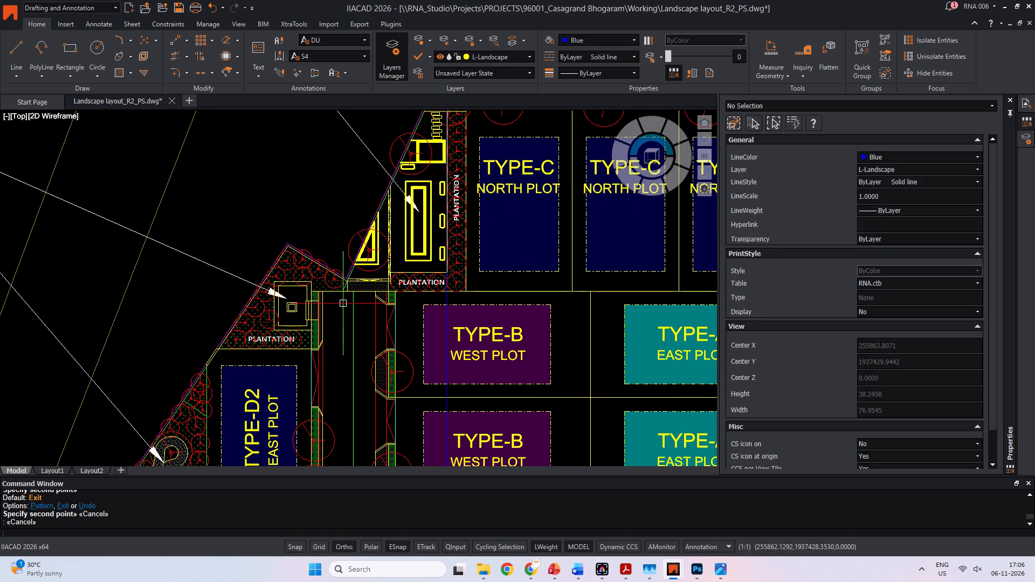
middle_click_drag(344, 303, 351, 321)
key("ctrl+s")
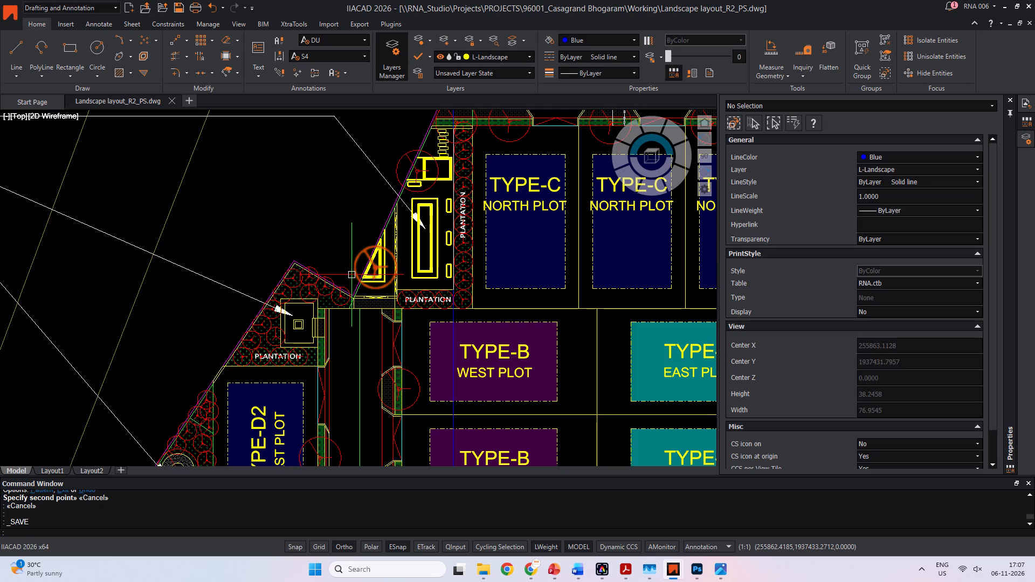
Draw a rectangular revision cloud around the Moorish Garden area beside the TYPE-C north plots.
type("revc")
key("space")
scroll(456, 307, "up", 1)
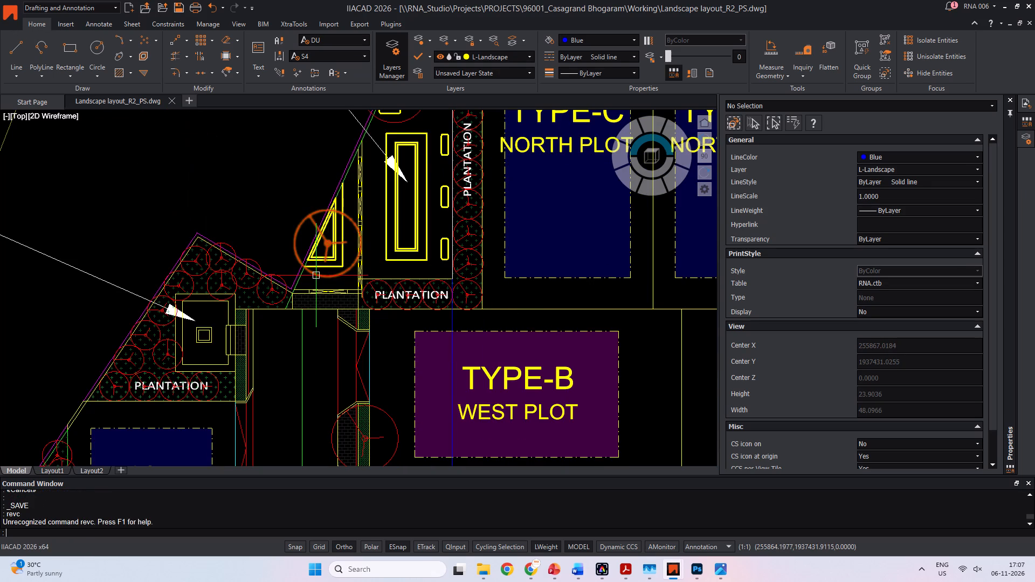
type("re")
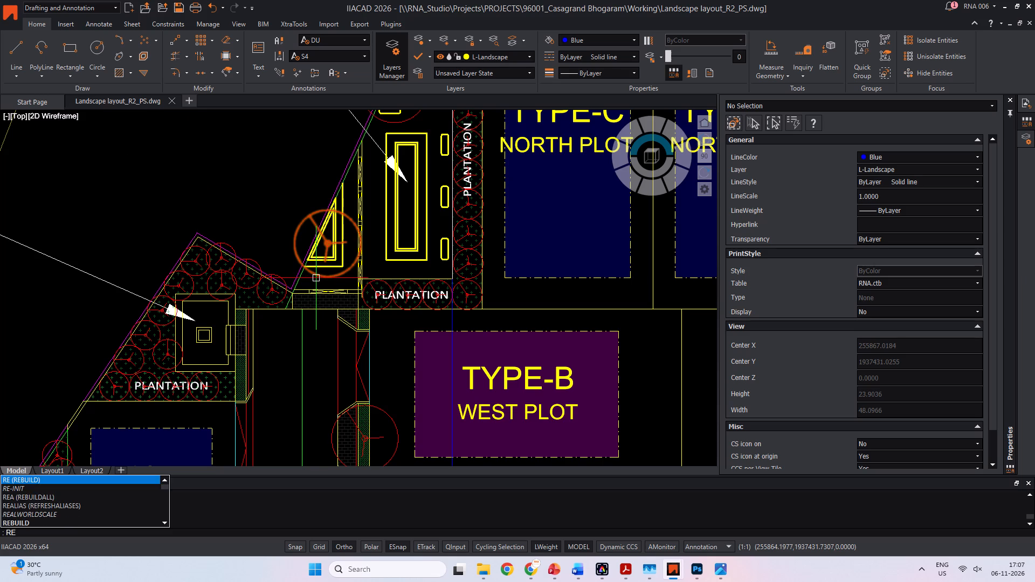
type("vc")
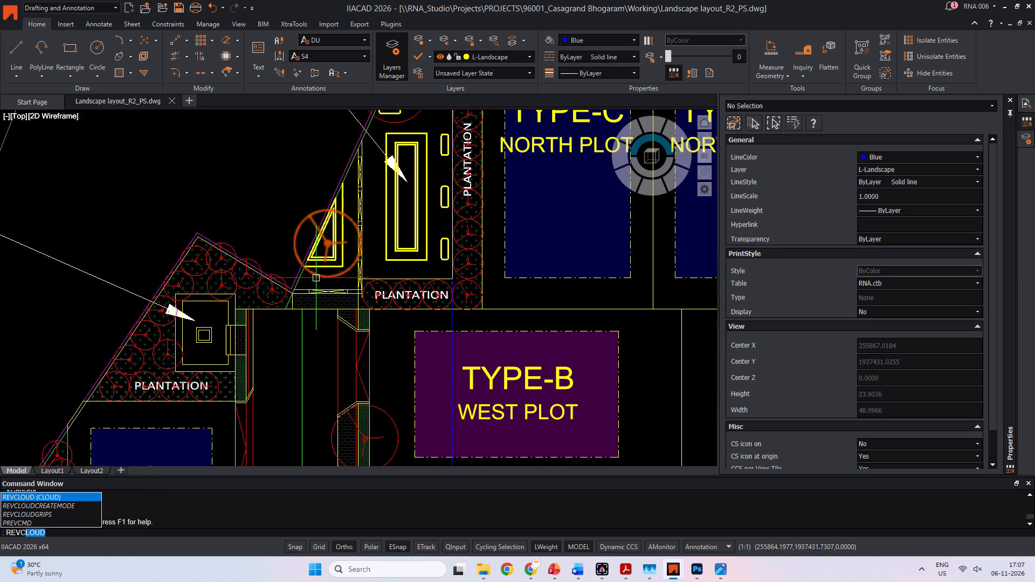
key("space")
key("r")
key("space")
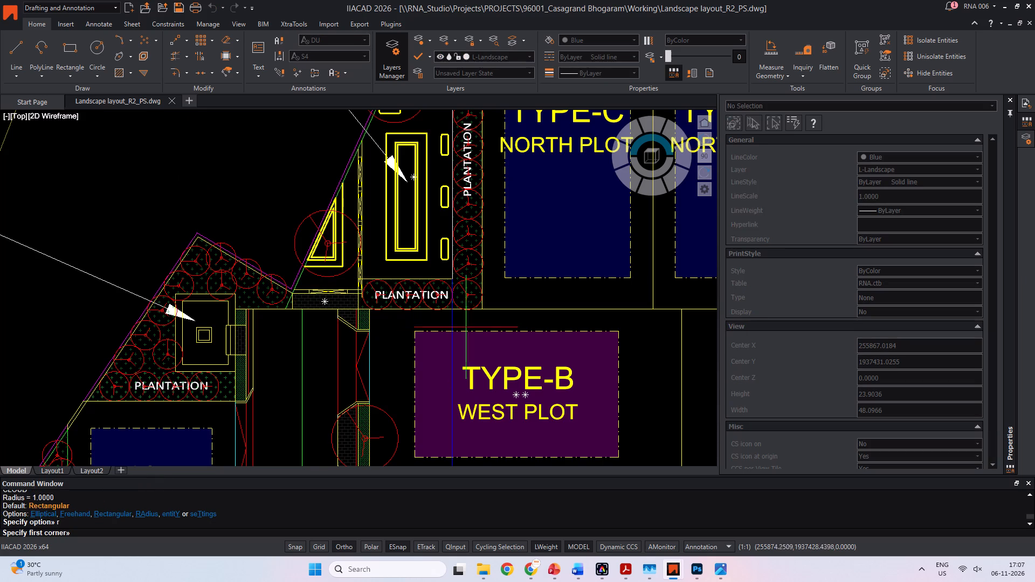
left_click(498, 322)
scroll(258, 161, "down", 2)
middle_click_drag(258, 164, 288, 240)
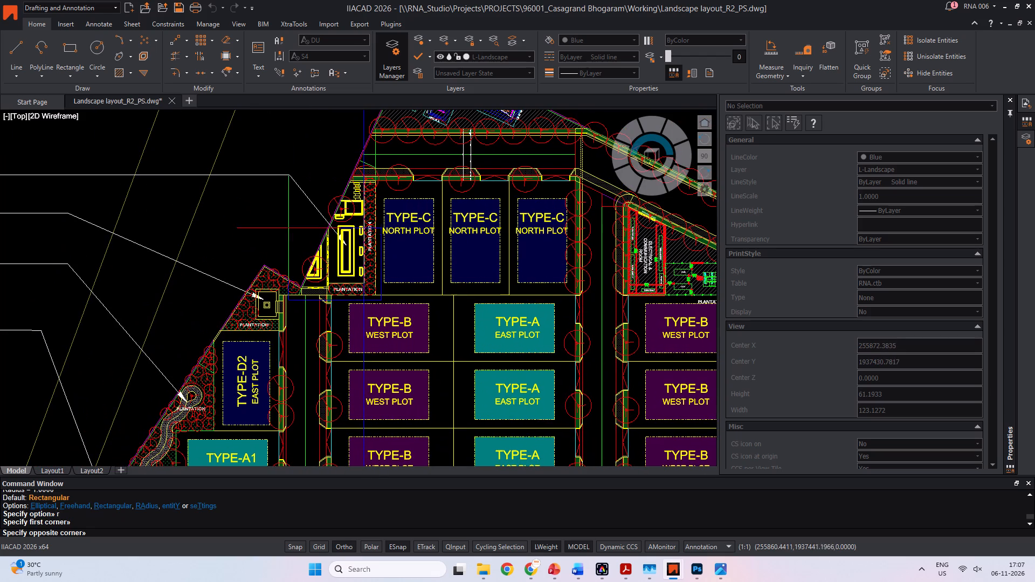
left_click(289, 164)
key("Escape")
key("Escape")
Match the Moorish Garden revision cloud's properties to the existing red revision cloud by the Social Pods leader.
scroll(275, 243, "down", 1)
middle_click_drag(281, 236, 303, 158)
key("m")
key("a")
key("space")
scroll(280, 255, "down", 1)
middle_click_drag(282, 253, 292, 165)
middle_click_drag(196, 384, 313, 297)
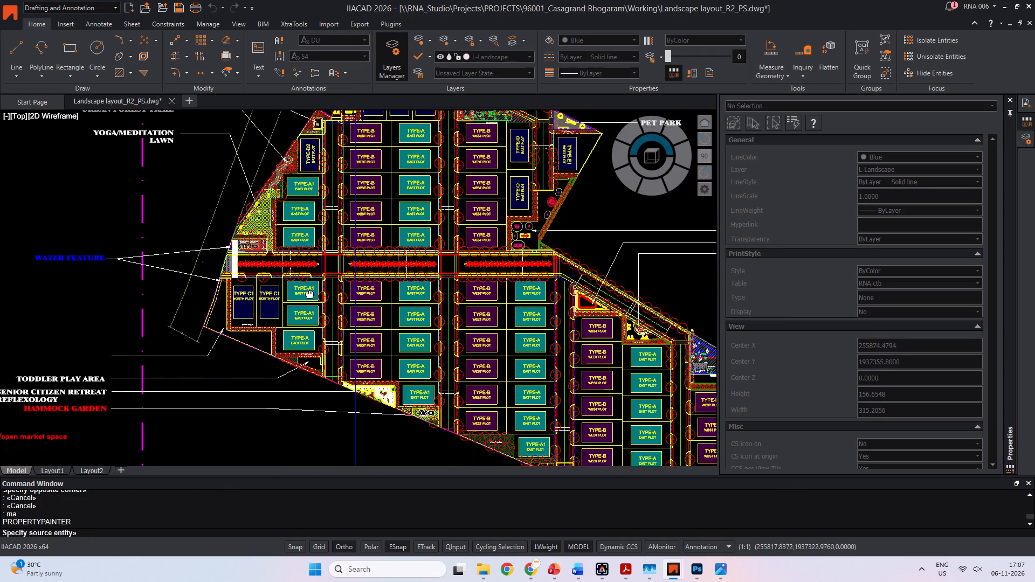
middle_click_drag(313, 297, 362, 203)
left_click(688, 323)
middle_click_drag(481, 234, 474, 261)
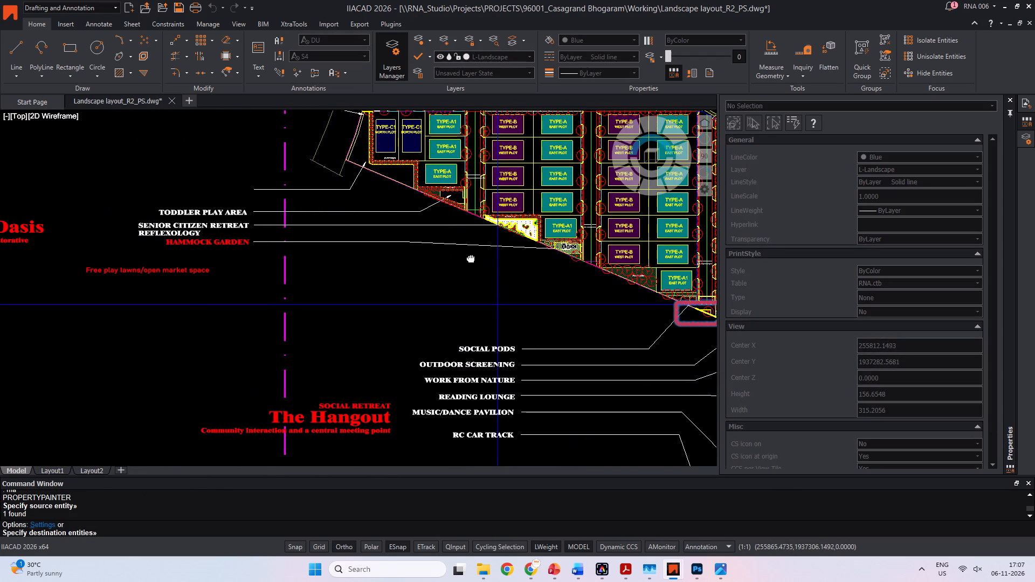
middle_click_drag(474, 261, 446, 441)
middle_click_drag(355, 169, 333, 277)
scroll(423, 201, "up", 2)
left_click_drag(422, 216, 417, 233)
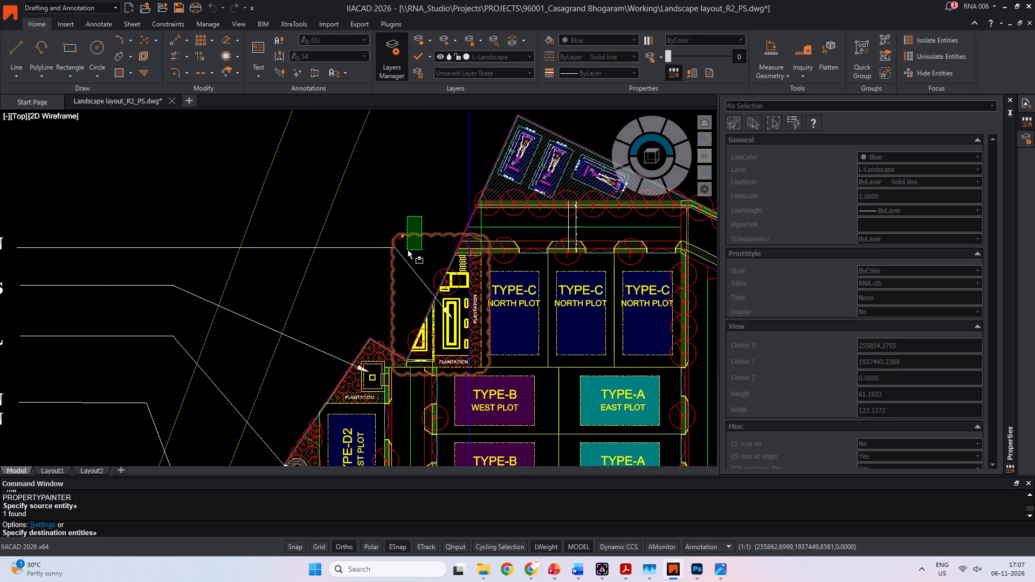
left_click(405, 255)
key("Escape")
scroll(404, 188, "down", 1)
middle_click_drag(399, 184, 360, 143)
key("Escape")
key("Escape")
Rebuild the drawing display.
type("re")
key("space")
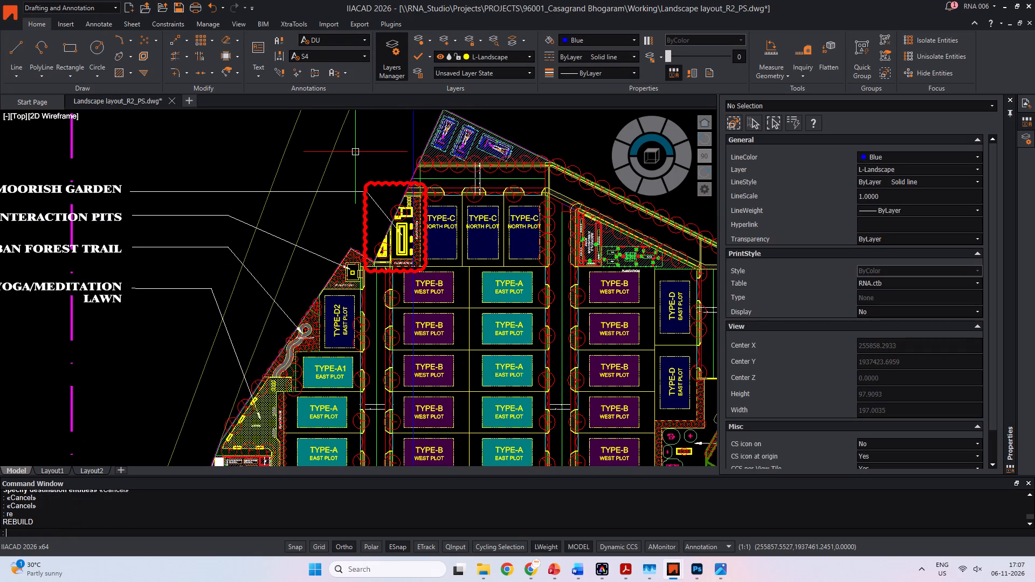
Switch to the Casa_Grand_Bhogaram presentation in PowerPoint and examine the area list and the opening Roads and Pavements slides.
scroll(344, 177, "down", 2)
middle_click_drag(339, 209, 323, 252)
scroll(322, 252, "down", 1)
middle_click_drag(424, 283, 268, 125)
scroll(425, 283, "down", 1)
middle_click_drag(452, 330, 343, 218)
key("alt+Tab")
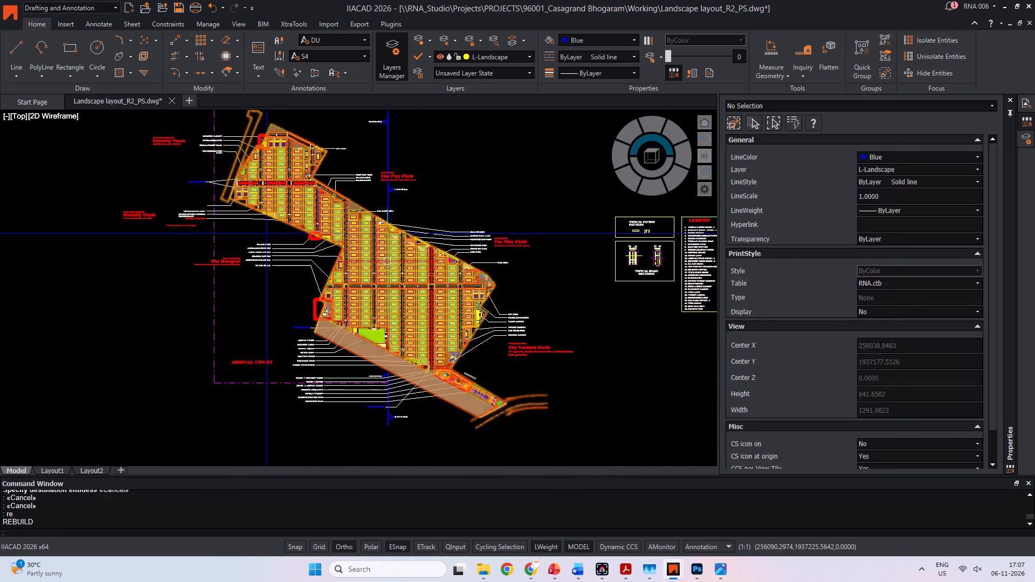
key("alt+Tab")
key("alt+Tab")
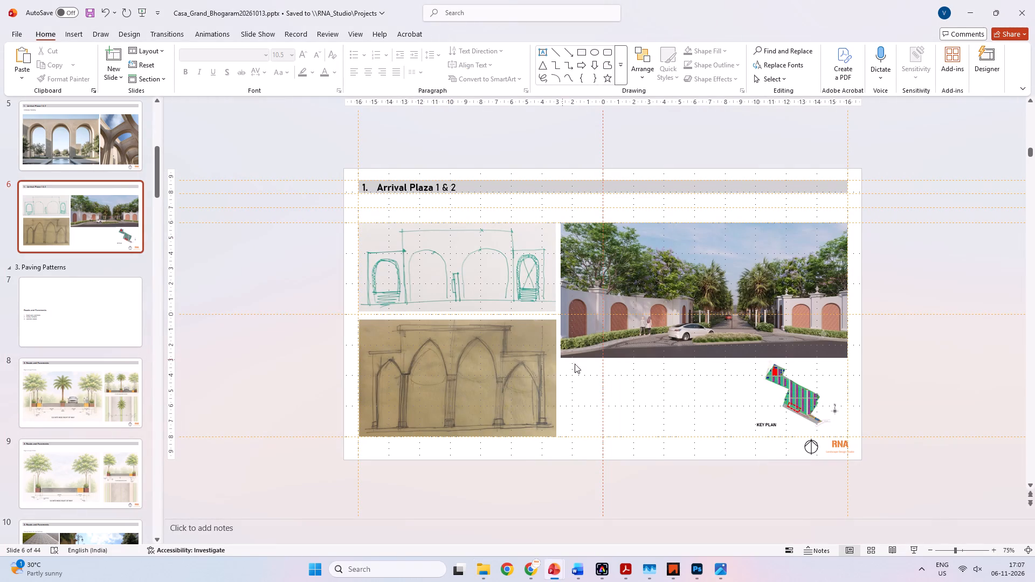
scroll(109, 224, "up", 8)
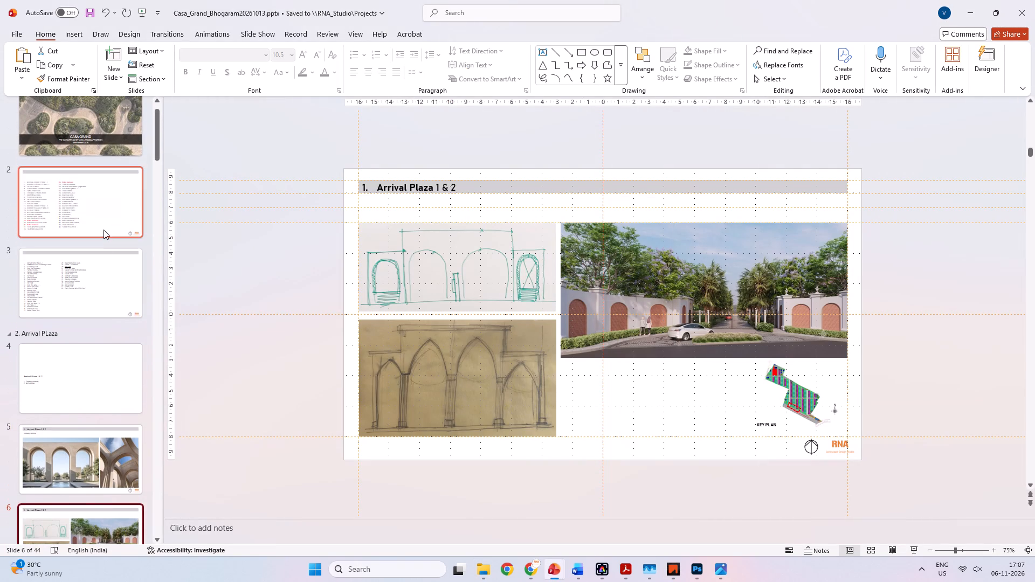
left_click(72, 265)
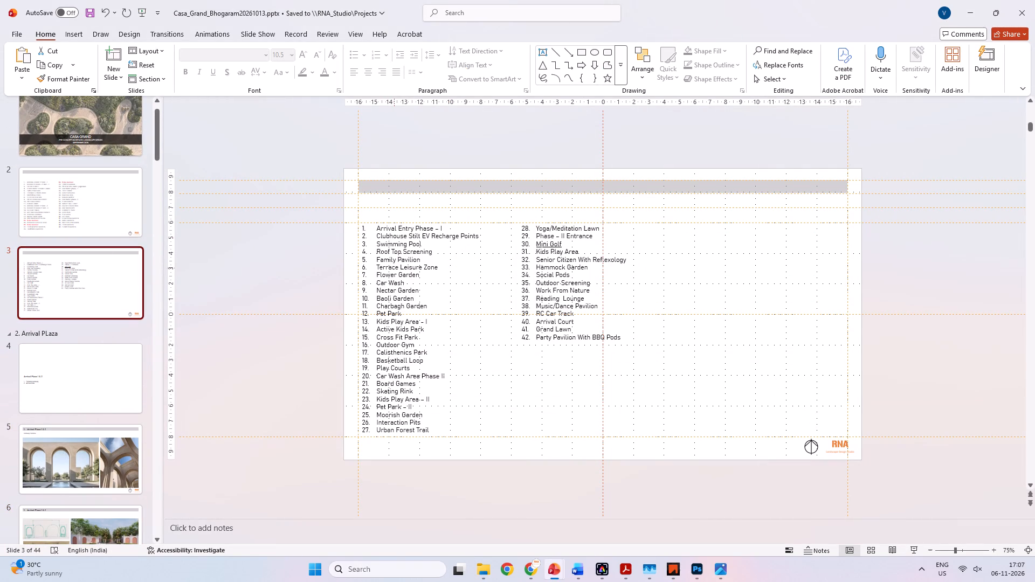
scroll(403, 287, "down", 4)
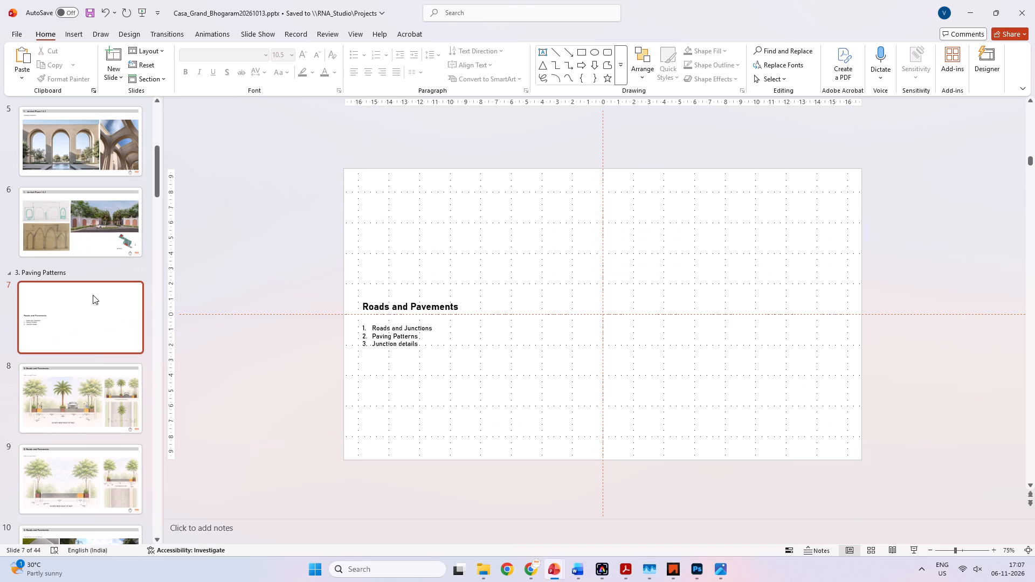
scroll(98, 295, "down", 7)
scroll(99, 299, "up", 4)
left_click(98, 289)
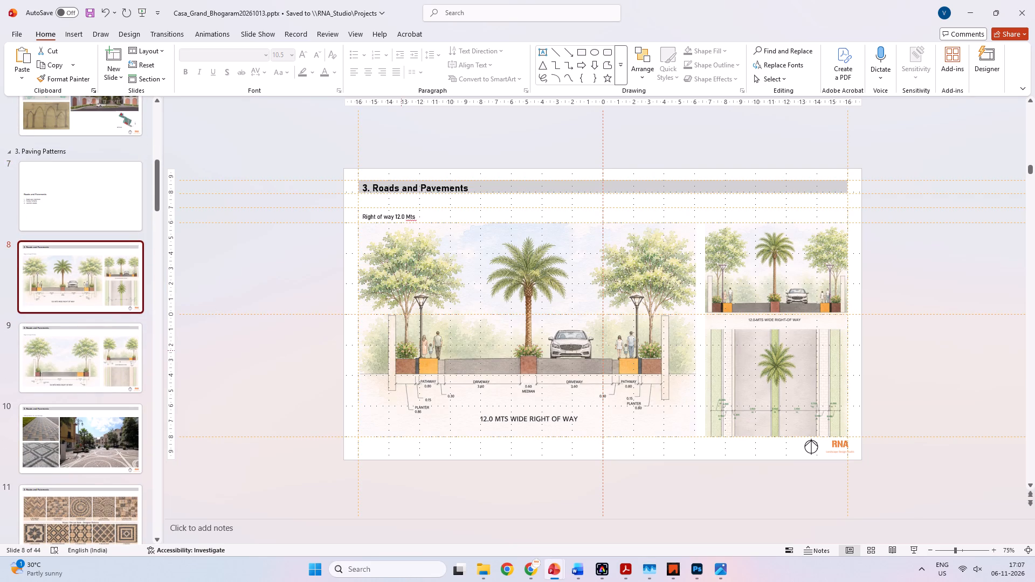
On the Roads and Pavements title slide, replace the first list item "Roads and Junctions" with "Right of way".
left_click(62, 210)
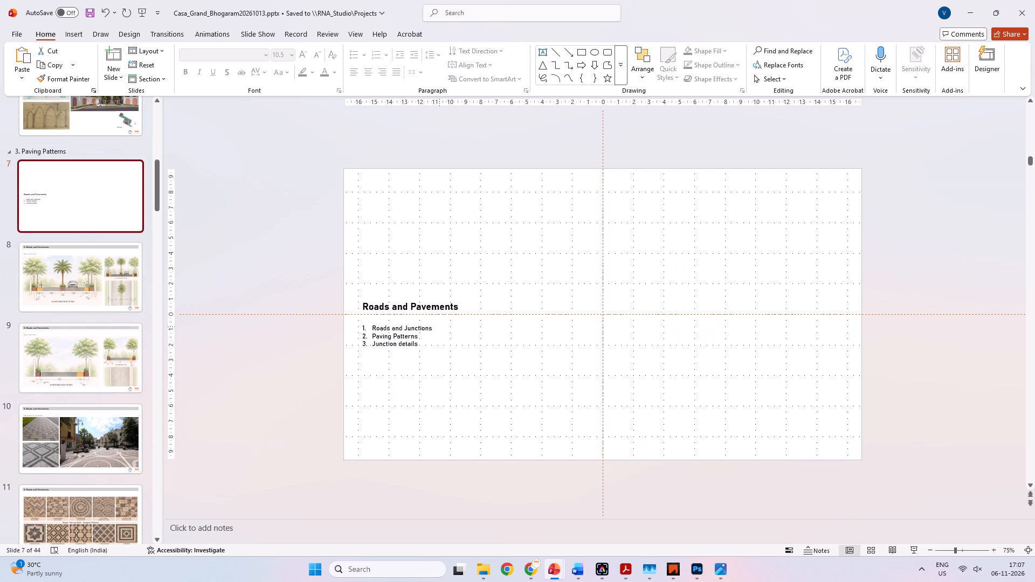
left_click(435, 327)
left_click_drag(433, 329, 420, 329)
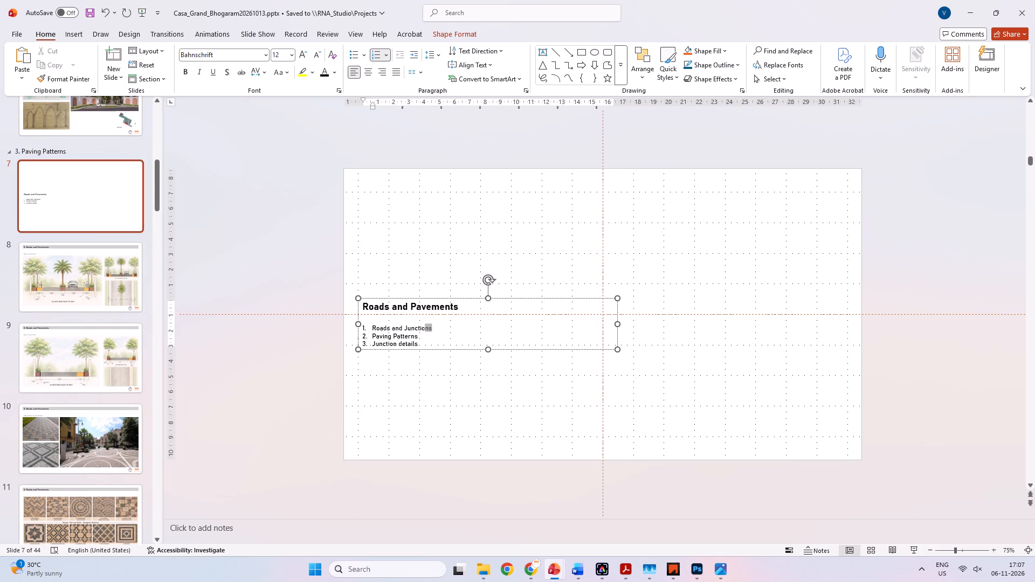
left_click_drag(420, 329, 377, 325)
left_click(377, 325)
left_click(473, 331)
left_click(437, 328)
key("BackSpace")
key("BackSpace")
key("BackSpace")
key("BackSpace")
key("BackSpace")
key("BackSpace")
key("BackSpace")
key("BackSpace")
key("BackSpace")
key("BackSpace")
key("BackSpace")
key("BackSpace")
key("BackSpace")
key("BackSpace")
key("BackSpace")
key("BackSpace")
key("BackSpace")
key("BackSpace")
key("BackSpace")
type("ight odf")
key("space")
key("BackSpace")
key("BackSpace")
key("BackSpace")
type("f")
key("space")
type("way")
key("space")
Extend the first list item with the road widths "12.0 mts & 9.0 mts".
key("9")
key("BackSpace")
type("12")
type(".0")
key("space")
type("mts")
key("space")
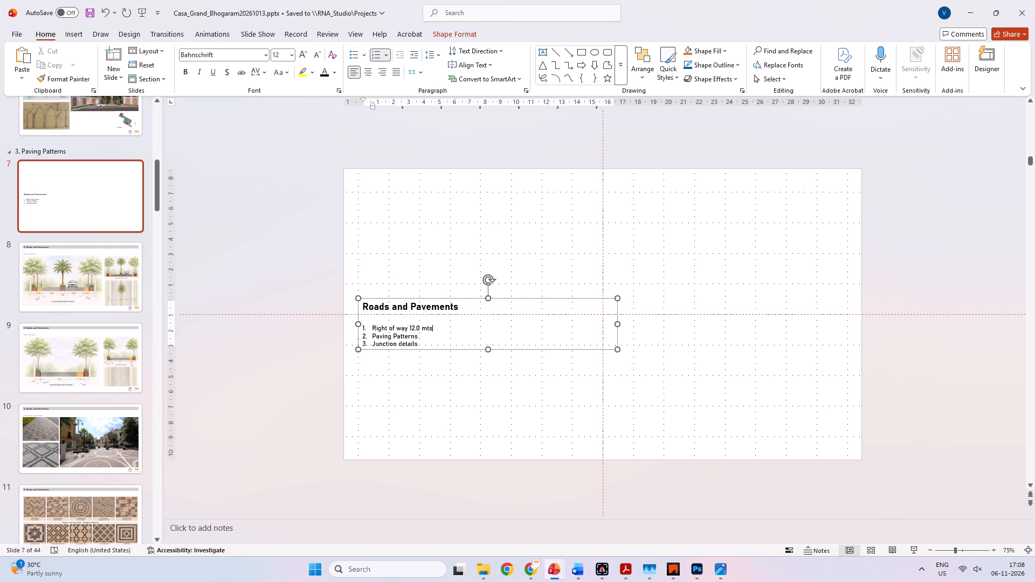
type("&")
key("space")
type("9mts")
key("space")
key("Left")
key("Left")
key("Left")
key("Left")
type(".0")
key("space")
Capitalise the unit as "Mts" after both 9.0 and 12.0 in the first list item.
key("Right")
key("Insert")
key("shift+m")
key("BackSpace")
key("BackSpace")
key("shift+m")
key("Left")
key("Left")
key("Left")
key("Left")
key("Left")
key("Left")
key("Left")
key("Left")
key("Left")
key("Left")
key("BackSpace")
key("shift+m")
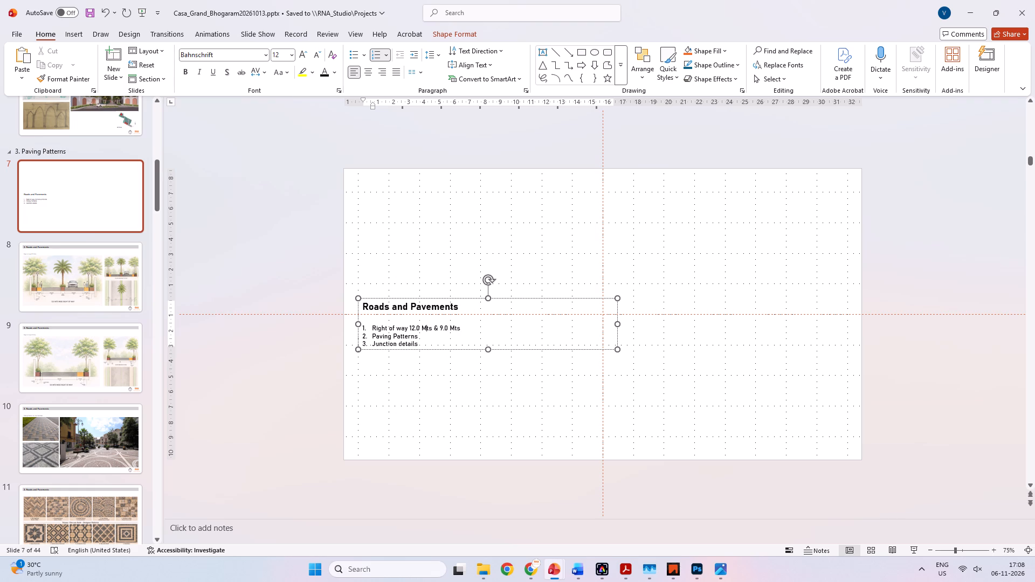
left_click(447, 404)
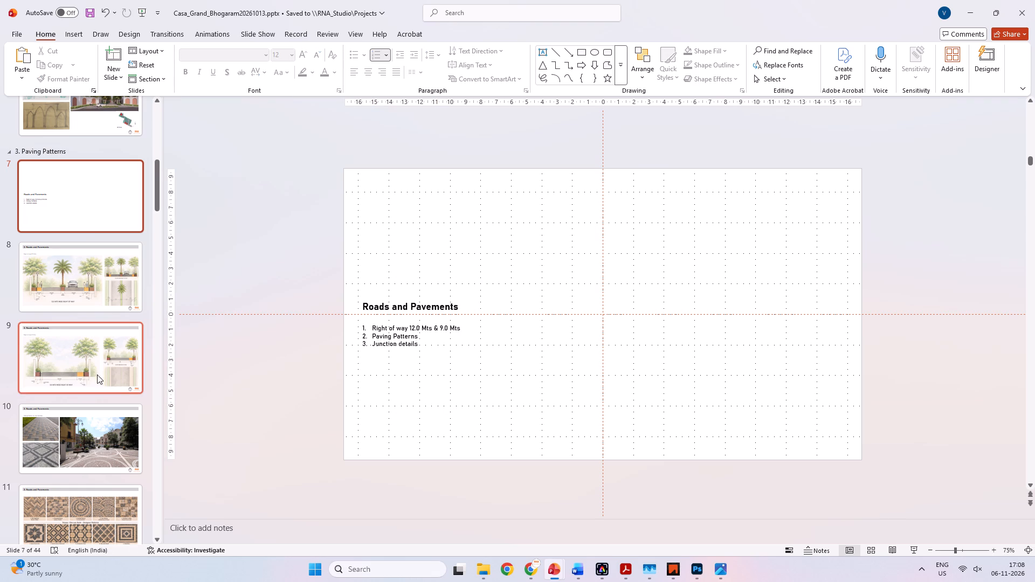
Review the Roads and Pavements slides from the second road section through to the Junction & Paver Patterns slide.
left_click(103, 375)
left_click(91, 413)
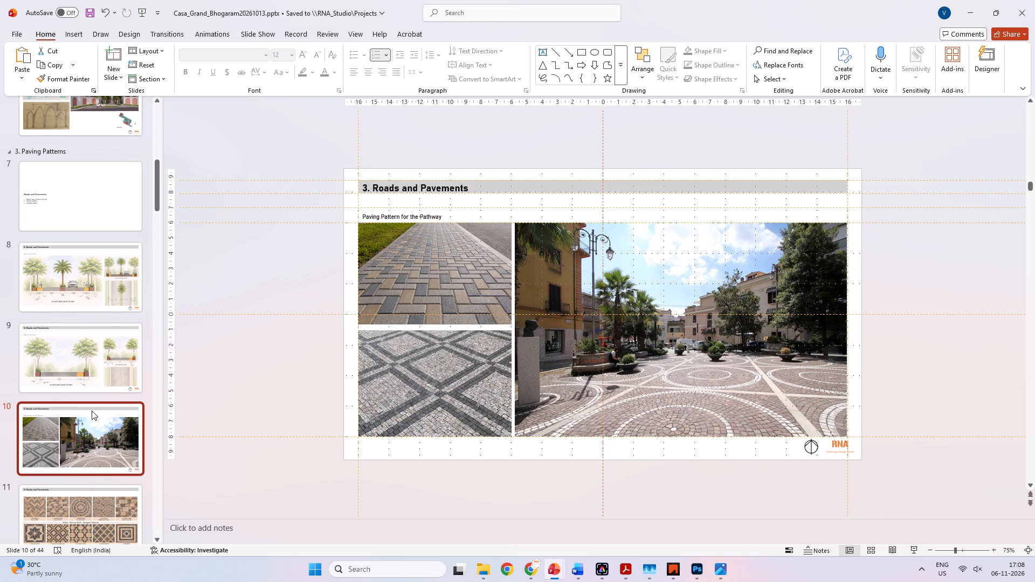
scroll(81, 450, "down", 2)
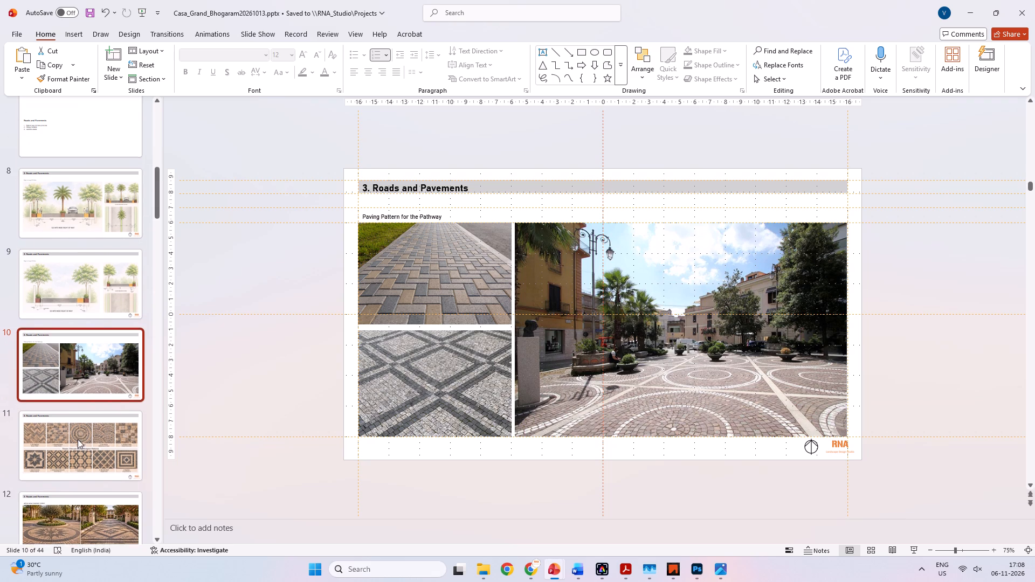
left_click(80, 438)
scroll(82, 438, "down", 2)
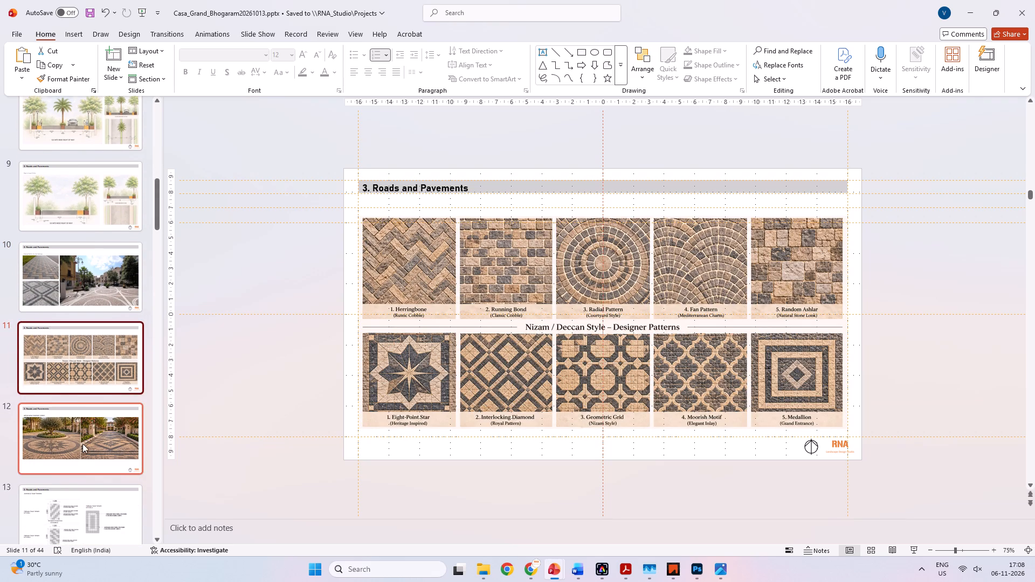
scroll(84, 453, "down", 3)
left_click(82, 478)
left_click(87, 419)
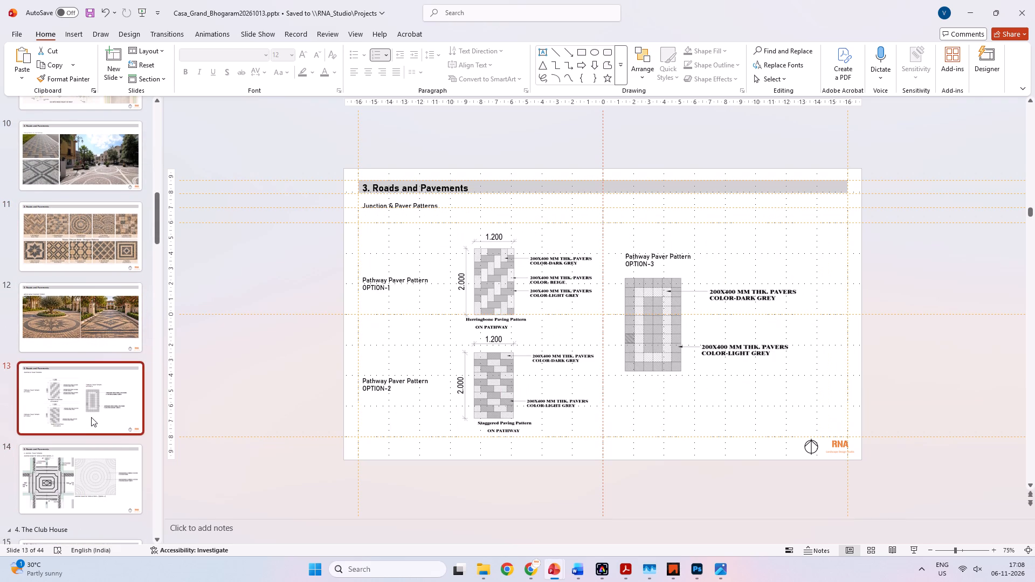
On slide 13, remove "Junction &" from the subtitle so it reads "Paver Patterns".
scroll(103, 406, "up", 1)
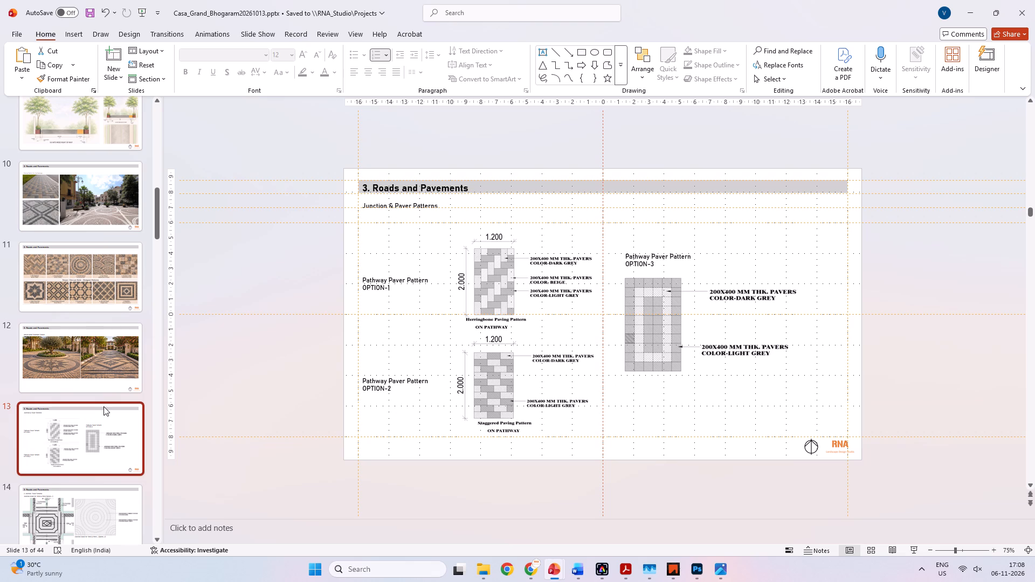
left_click(393, 205)
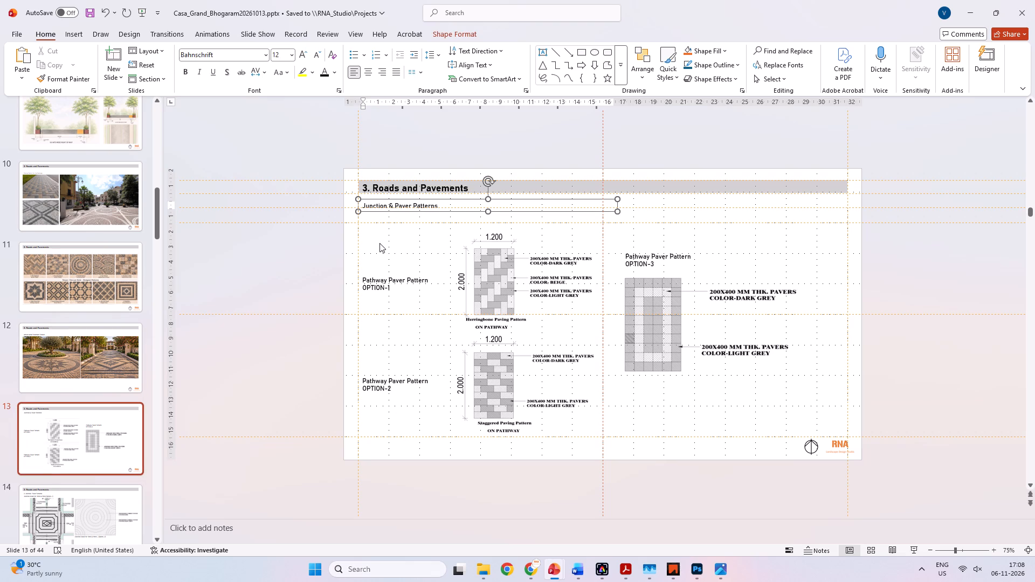
key("Right")
key("BackSpace")
key("BackSpace")
key("BackSpace")
key("BackSpace")
key("BackSpace")
key("BackSpace")
key("BackSpace")
key("BackSpace")
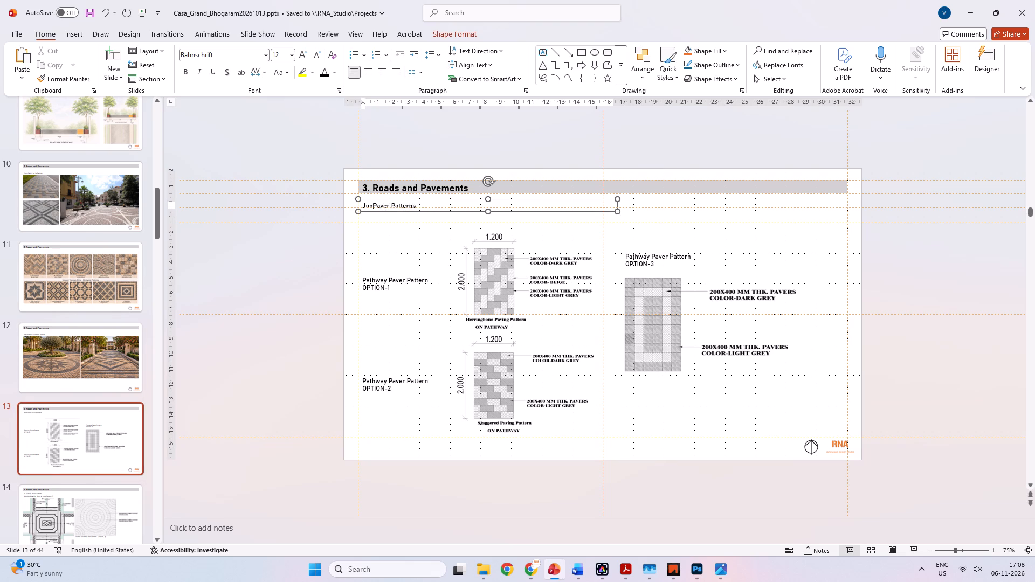
key("BackSpace")
key("BackSpace")
key("BackSpace")
left_click(289, 250)
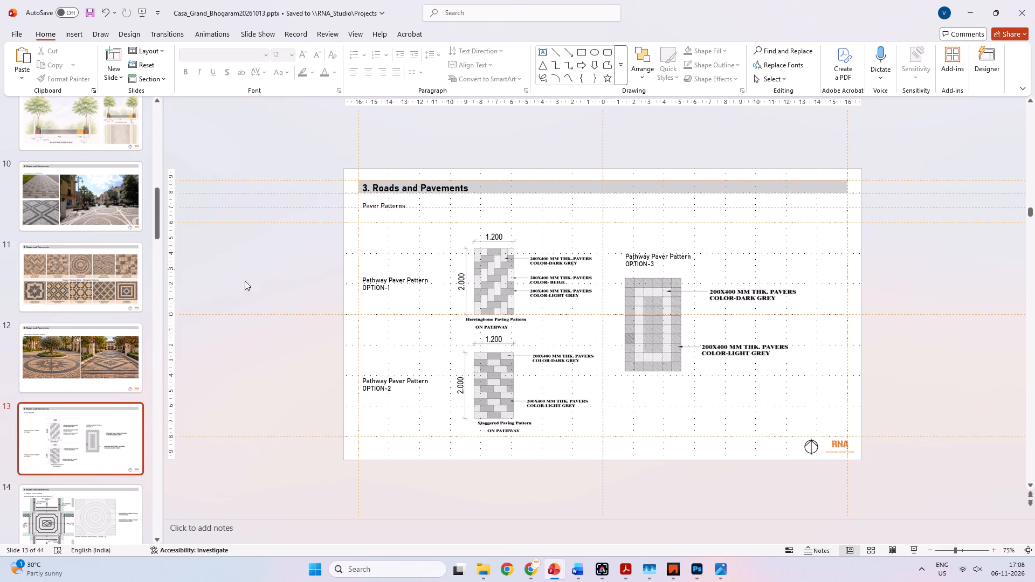
On slide 14, delete the extra space in the subtitle "3. Junction Paver Patterns".
left_click(86, 513)
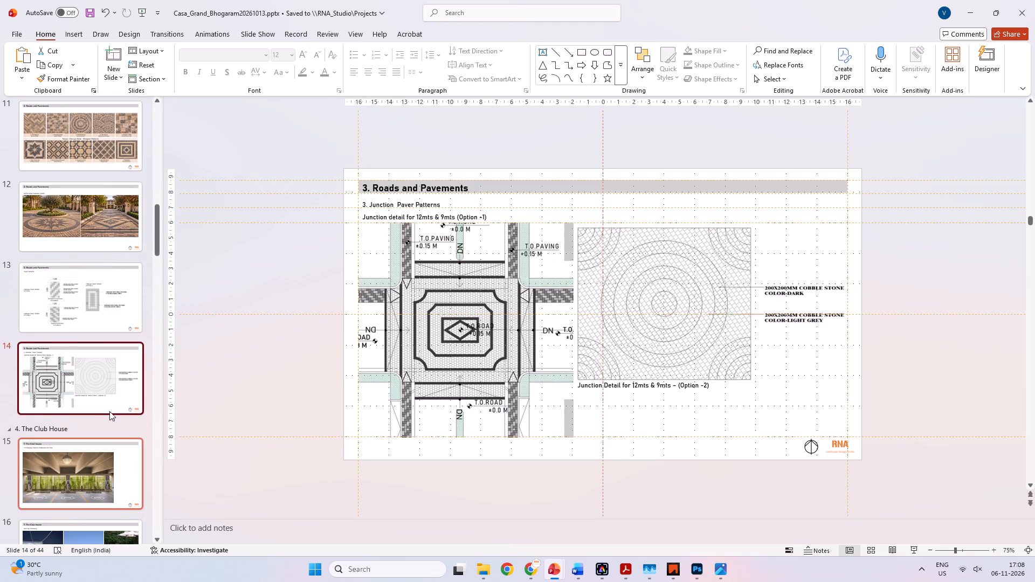
left_click(398, 202)
key("BackSpace")
left_click(274, 302)
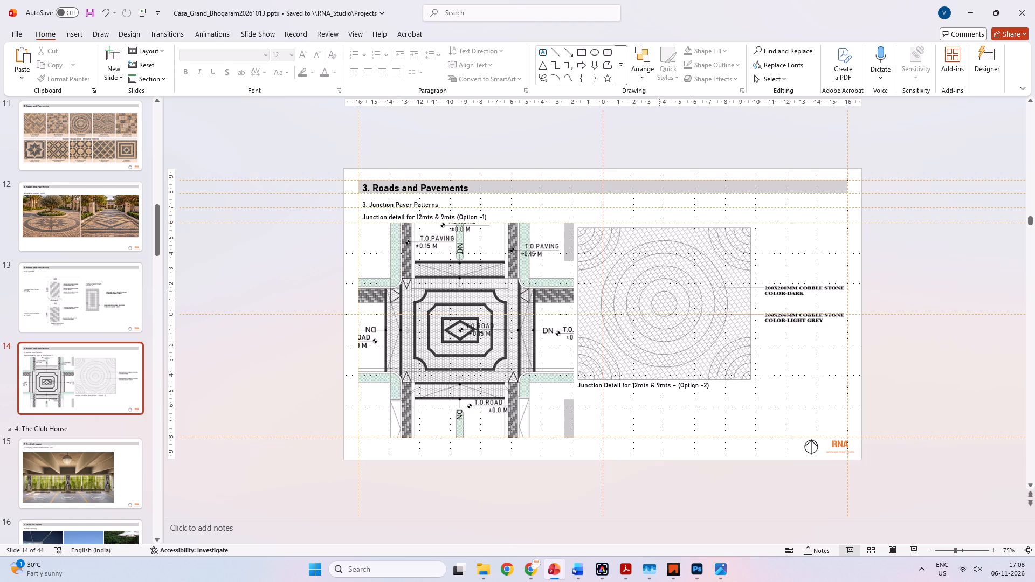
Shrink the circular cobble stone junction detail on slide 14 and align its "(Option -2)" caption directly beneath it.
left_click(694, 294)
left_click_drag(568, 389, 599, 368)
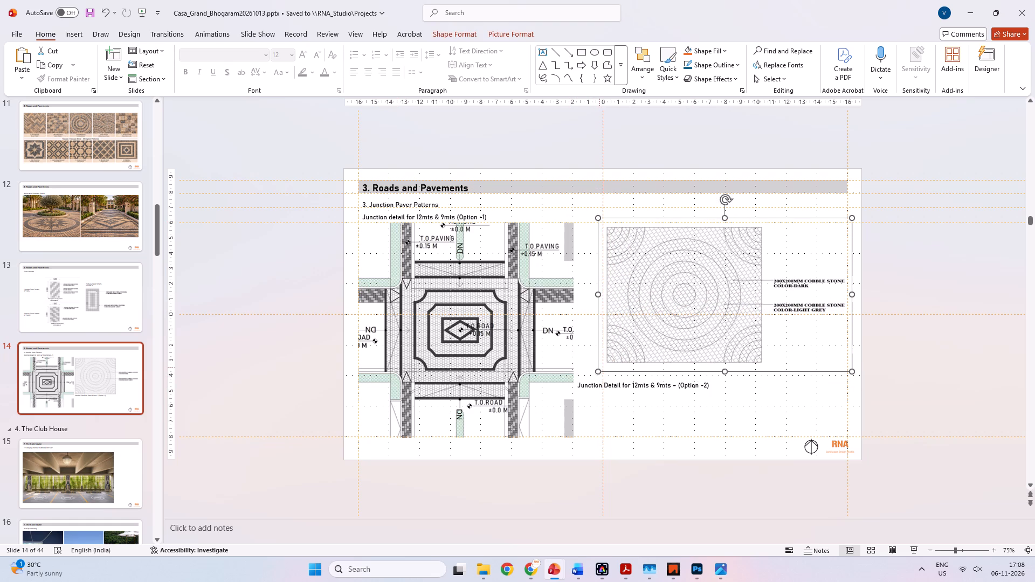
left_click(648, 403)
left_click(635, 389)
left_click_drag(637, 389, 668, 377)
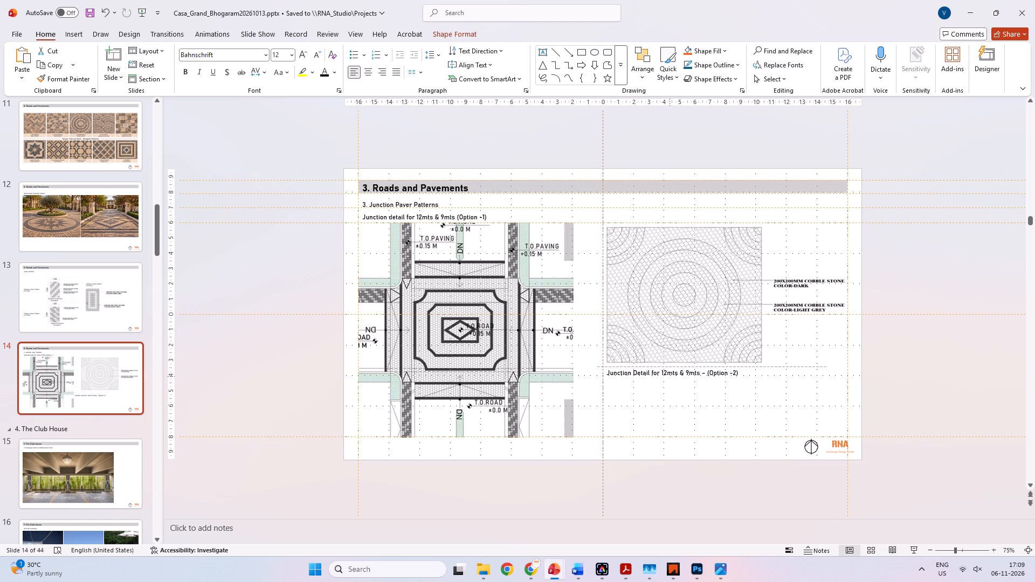
left_click_drag(668, 377, 667, 377)
left_click(667, 410)
Move the "Junction detail for 12mts & 9mts (Option -1)" caption from above the junction plan to beside its lower edge.
left_click(438, 218)
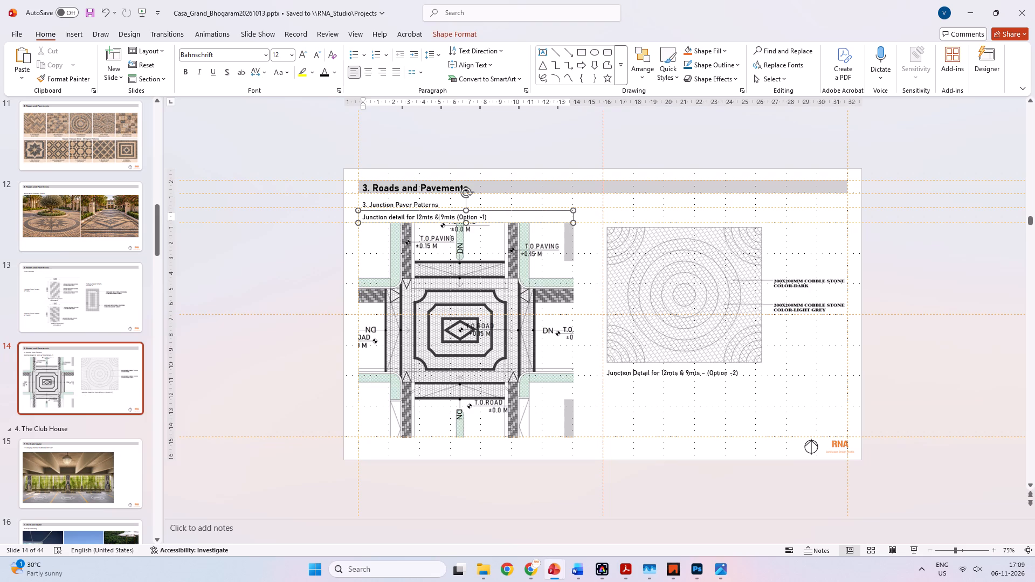
left_click_drag(478, 212, 694, 425)
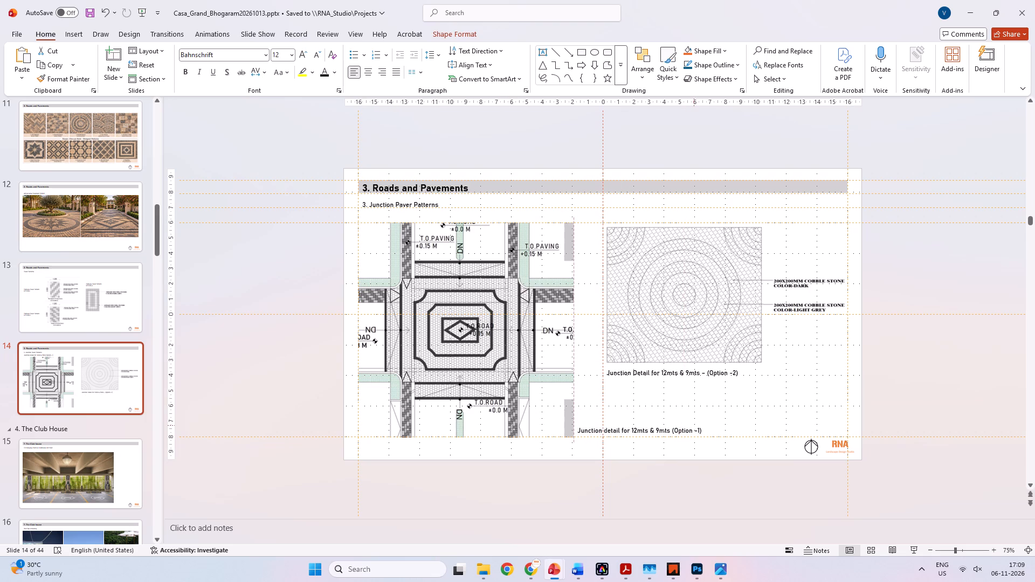
left_click_drag(694, 425, 695, 426)
left_click(705, 405)
left_click(702, 395)
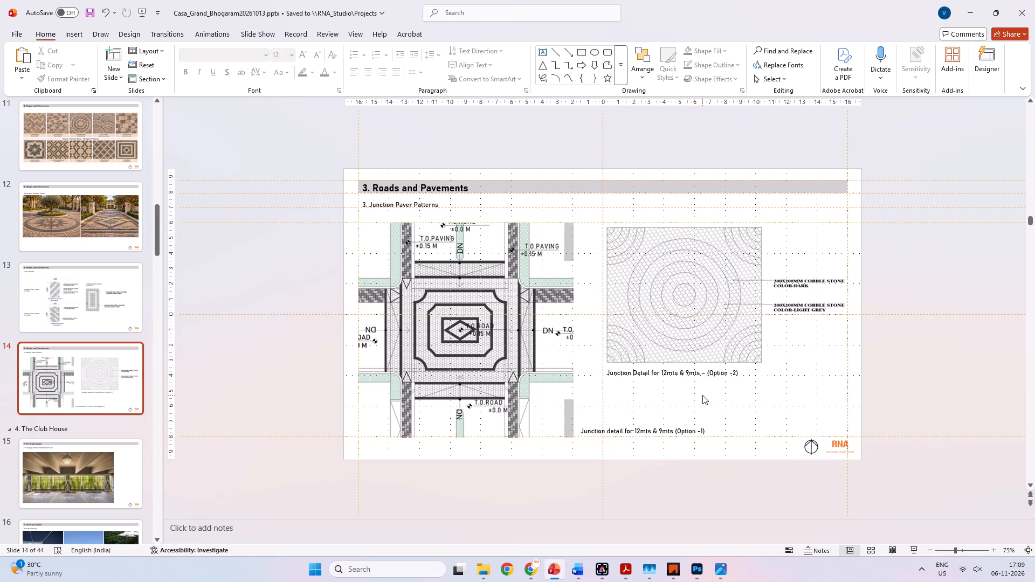
Save the presentation.
key("ctrl+s")
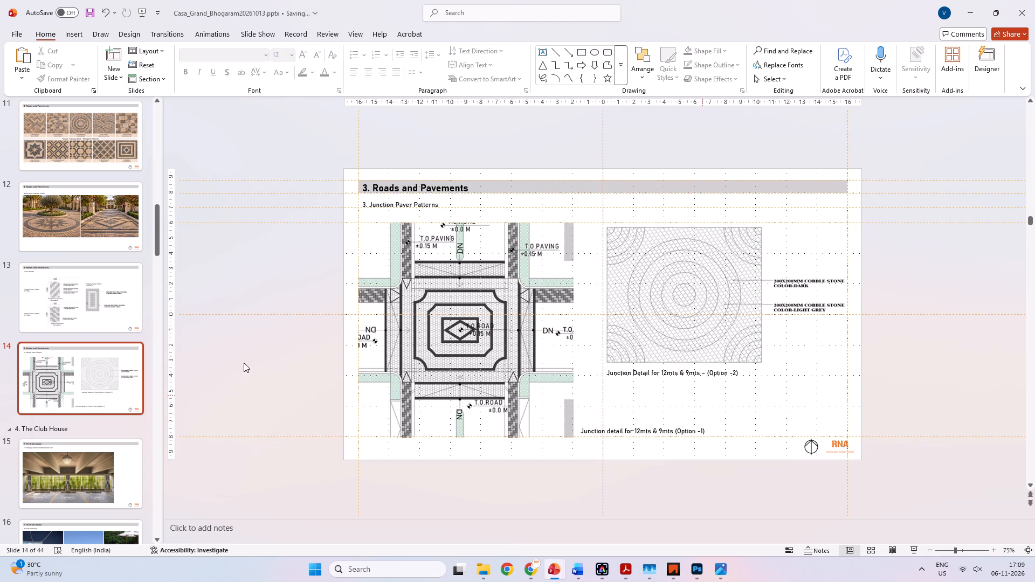
left_click(71, 316)
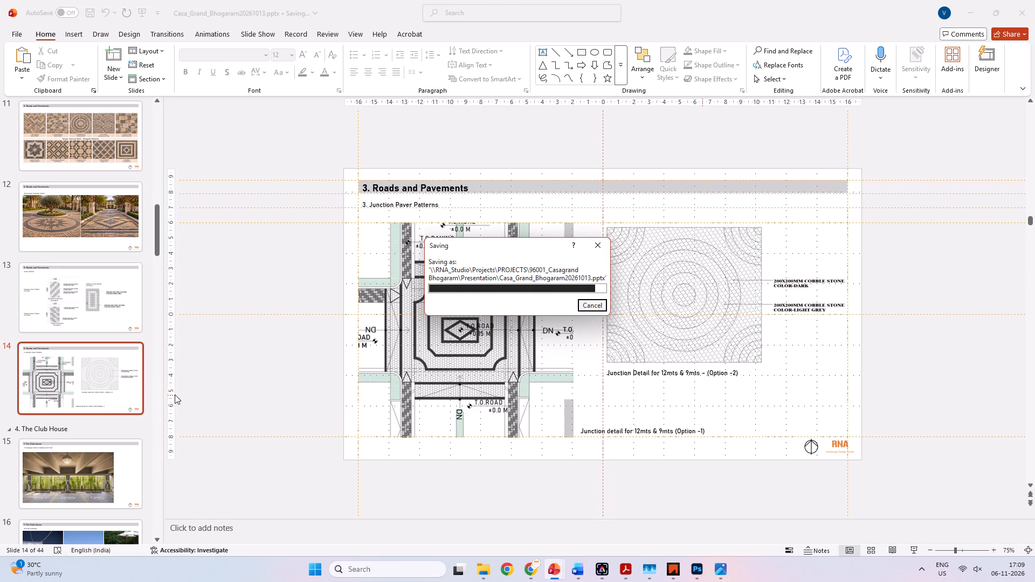
left_click(251, 362)
Review The Club House slides, from the EV charging points through to the Swimming Pool mood board.
scroll(211, 370, "down", 3)
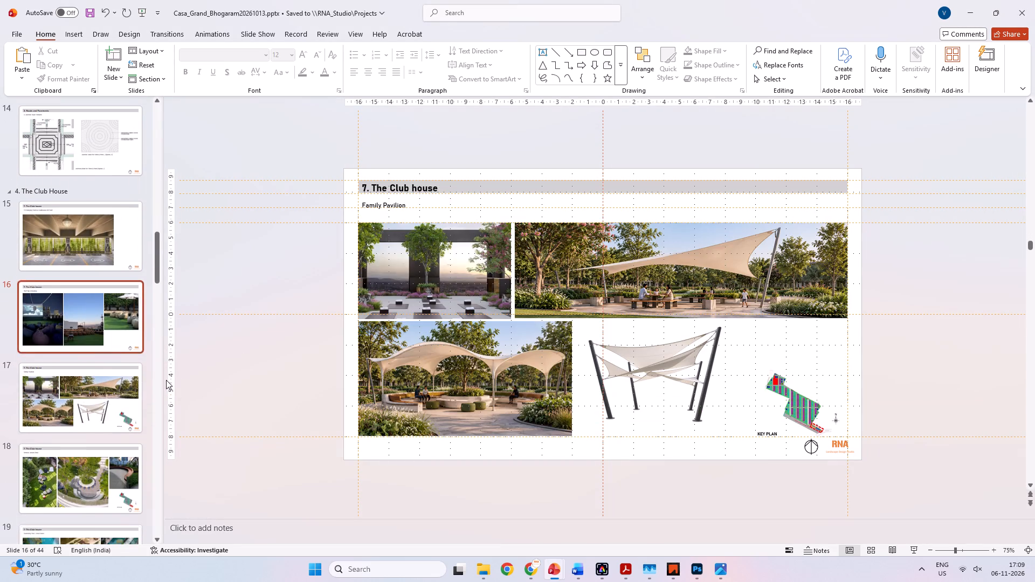
left_click(119, 251)
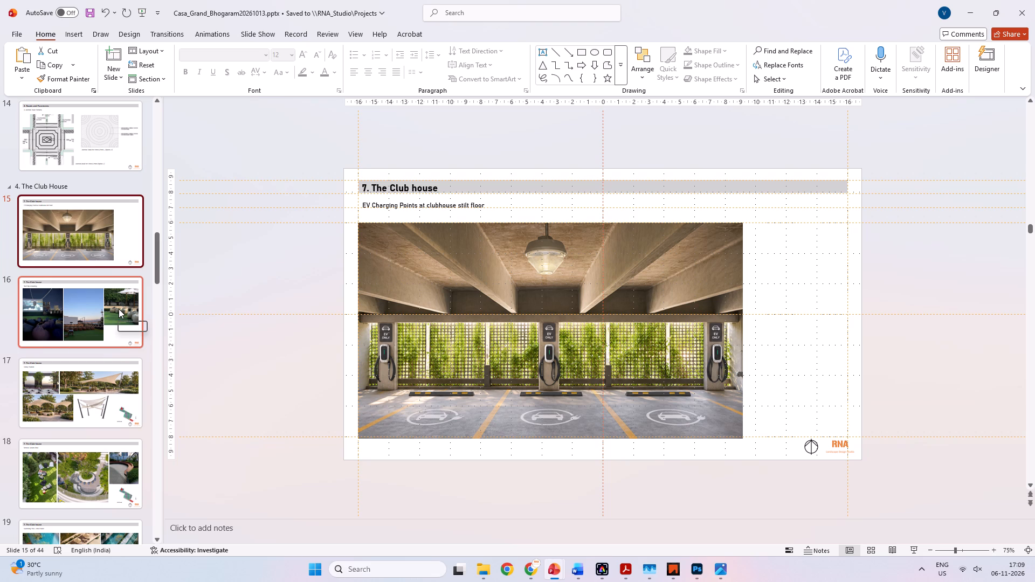
left_click(85, 394)
left_click(94, 313)
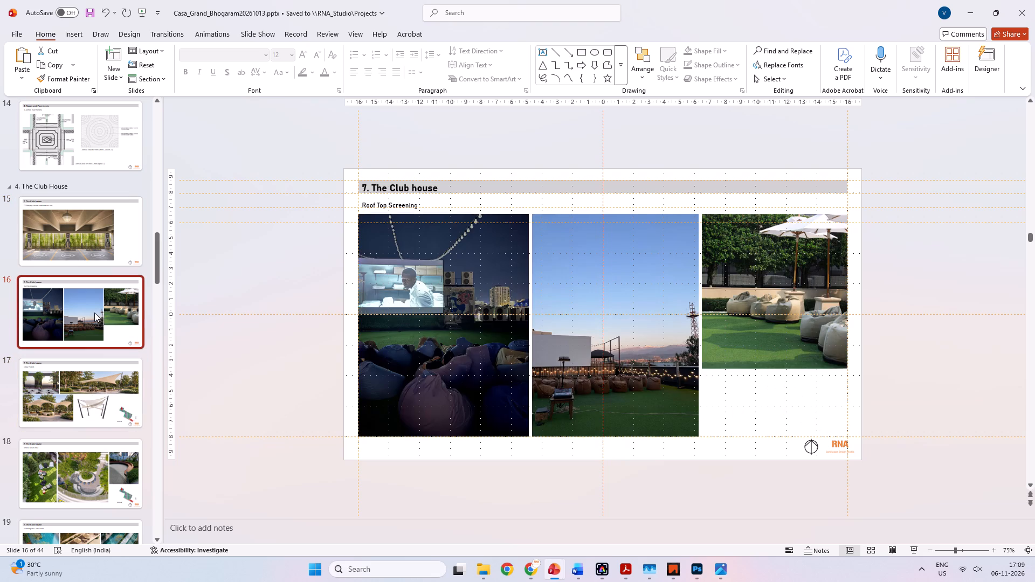
left_click(90, 371)
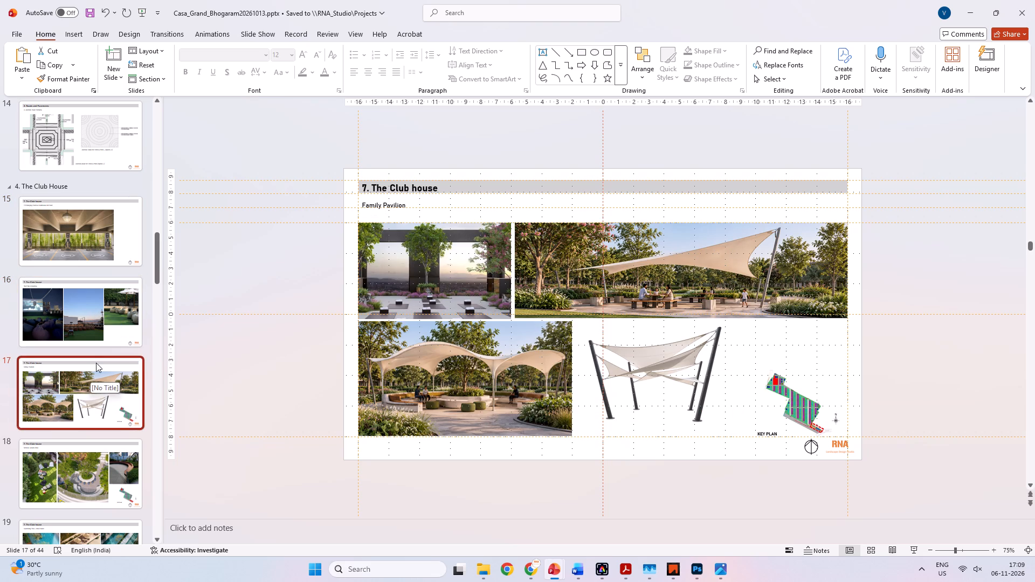
scroll(96, 363, "down", 1)
left_click(82, 417)
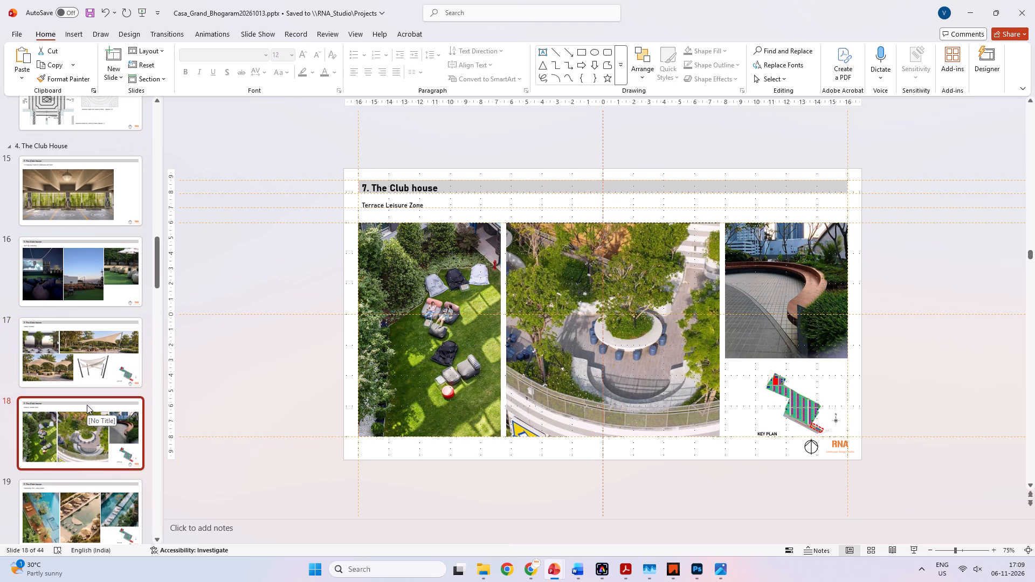
scroll(87, 405, "down", 1)
left_click(51, 466)
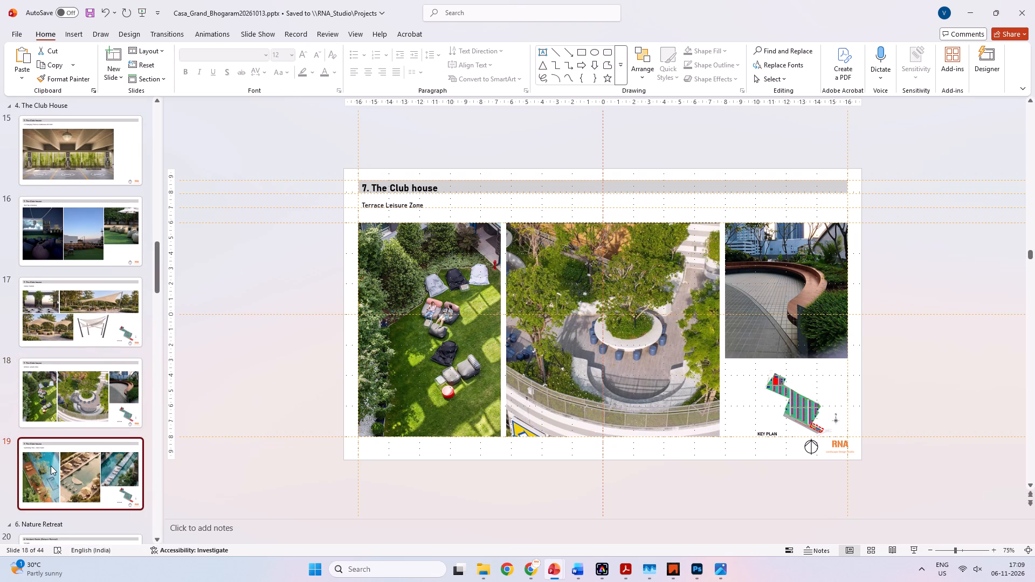
scroll(86, 448, "down", 2)
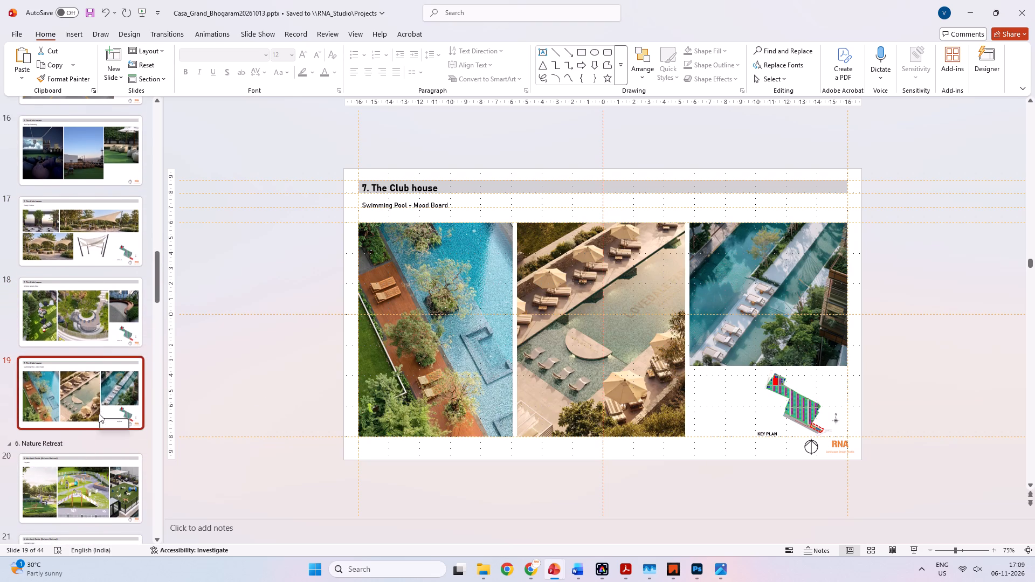
Collapse the "4. The Club House" section in the slide list.
scroll(98, 418, "up", 2)
left_click(83, 172)
scroll(114, 199, "up", 2)
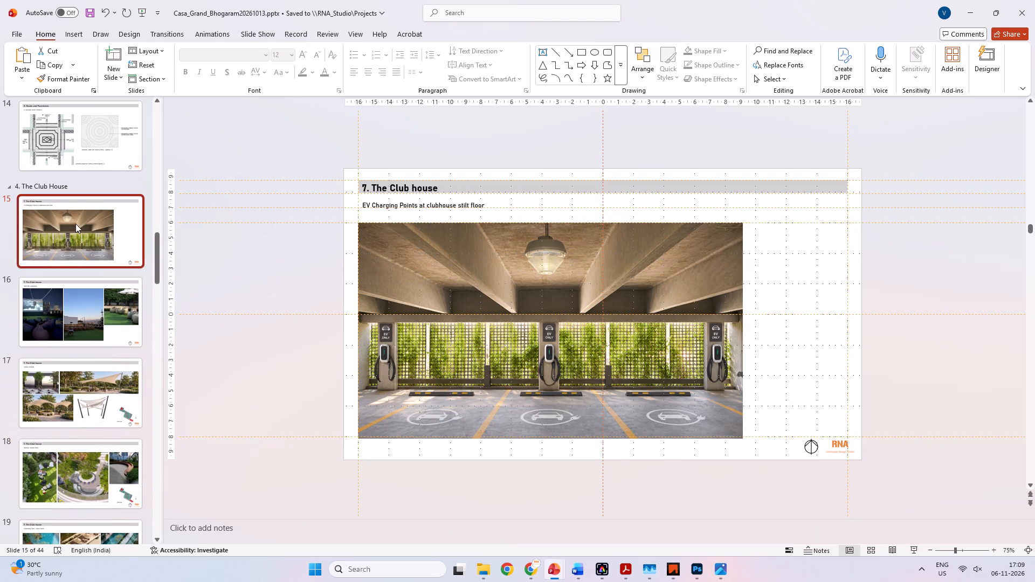
left_click(6, 185)
Review the Nature Retreat slides, including the Baoli garden water feature and lawn views.
left_click(24, 225)
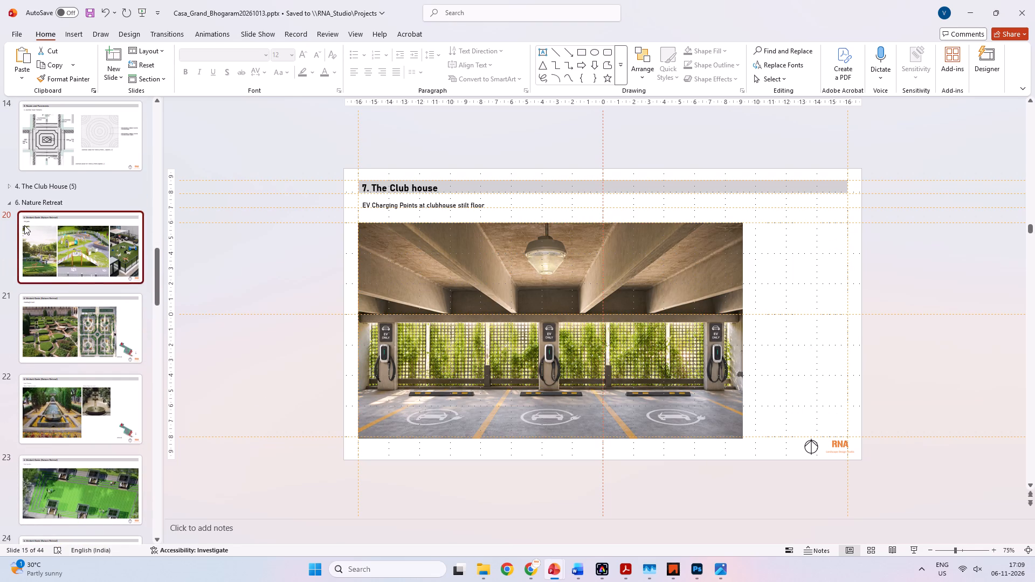
left_click(47, 358)
scroll(146, 377, "down", 1)
left_click(80, 349)
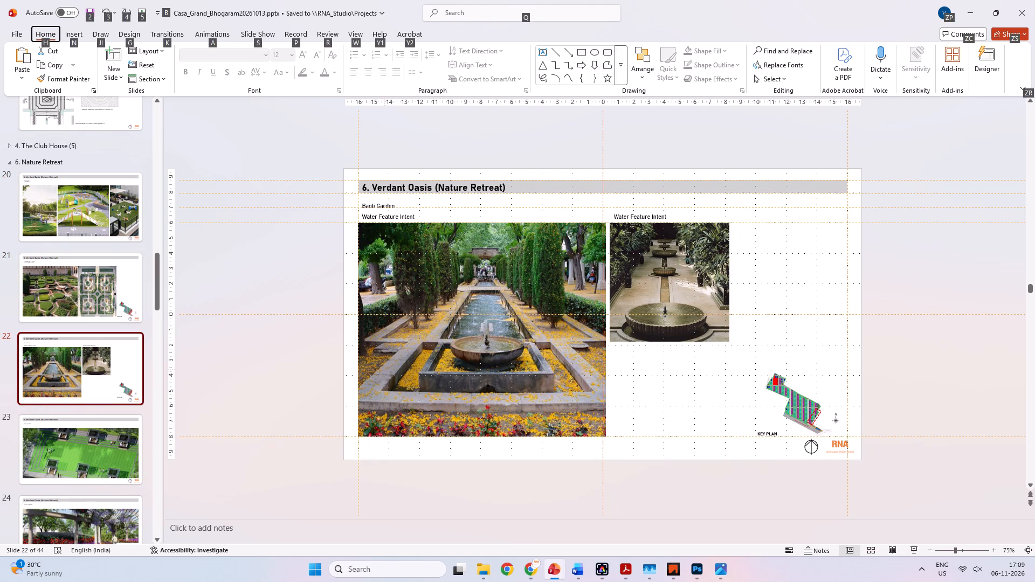
left_click(96, 445)
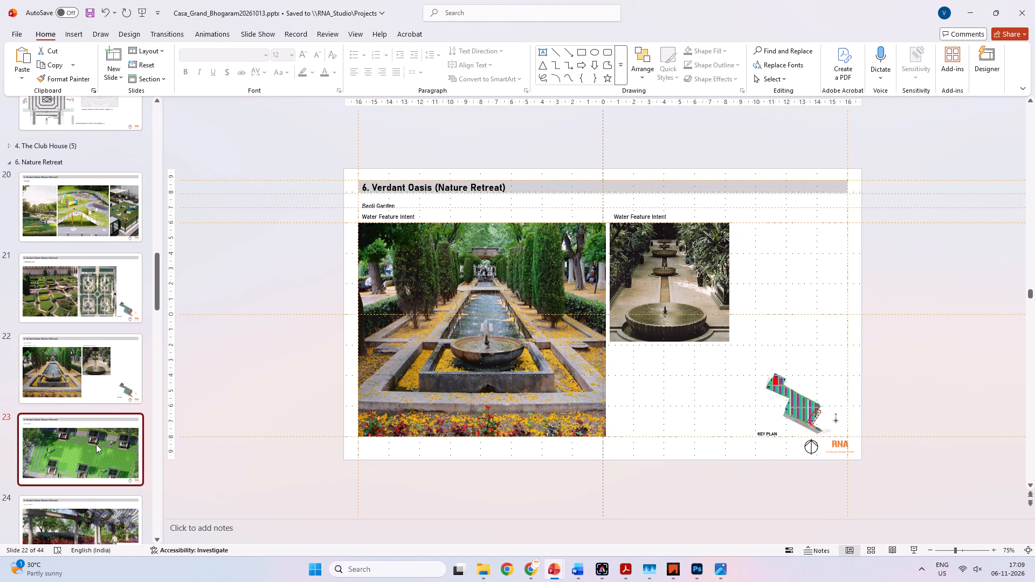
scroll(130, 390, "down", 2)
left_click(99, 377)
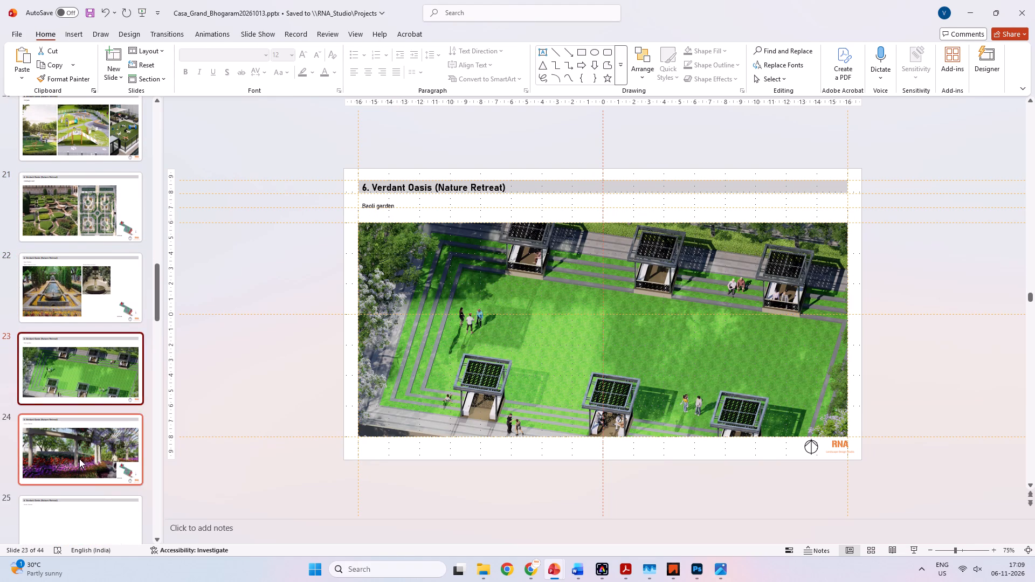
left_click(79, 459)
Hide slide 23, the Baoli garden slide with the aerial lawn and pavilion view.
left_click(74, 393)
right_click(74, 375)
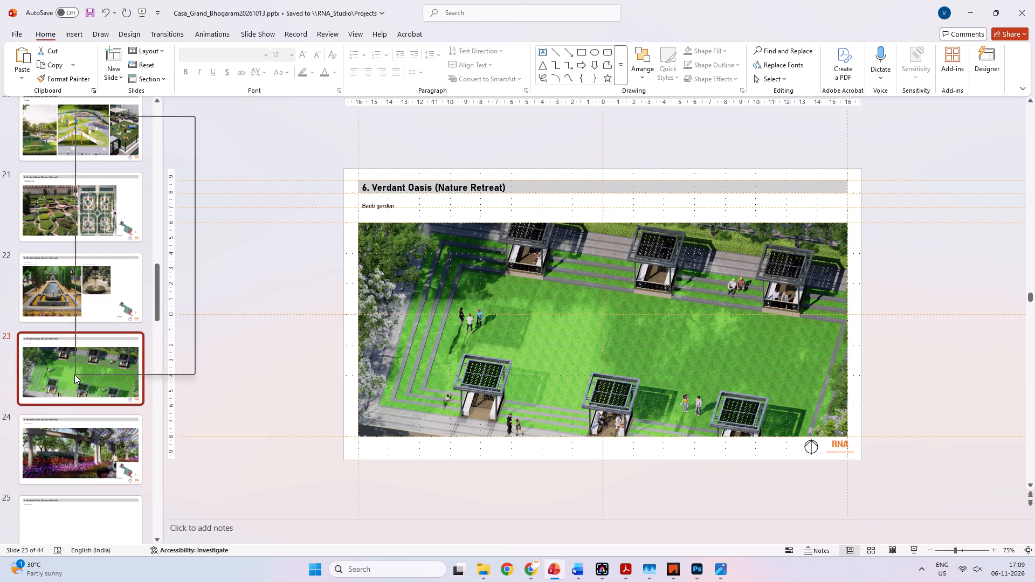
left_click(112, 266)
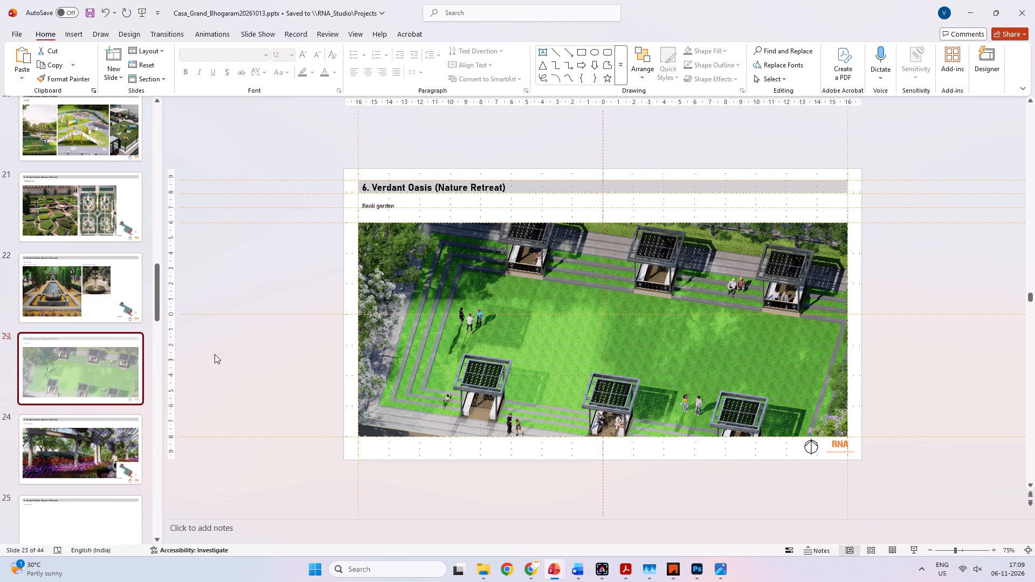
Copy the Roads and Pavements title slide and paste it at the start of the "6. Nature Retreat" section.
scroll(105, 321, "up", 6)
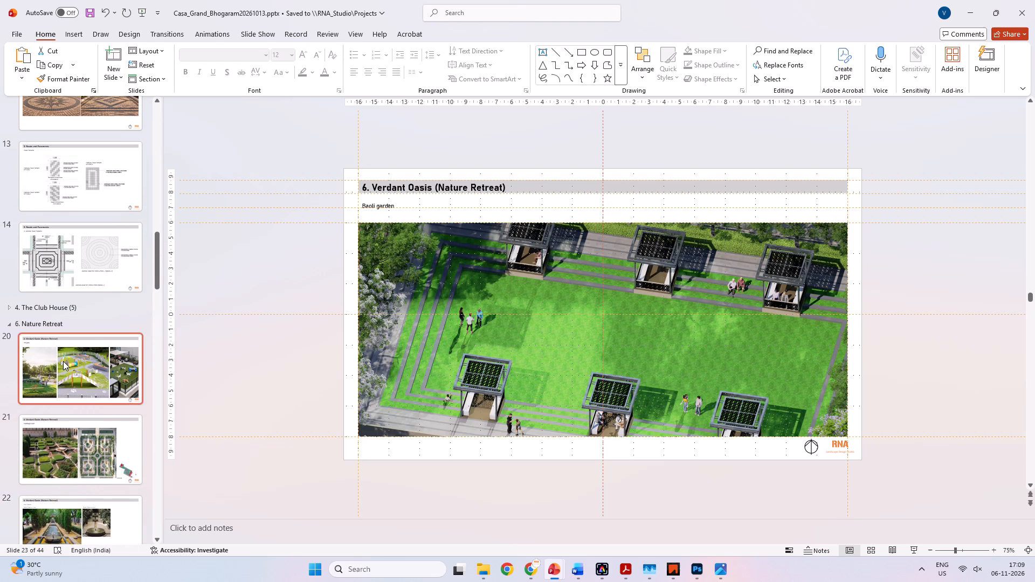
left_click(63, 361)
scroll(70, 314, "up", 5)
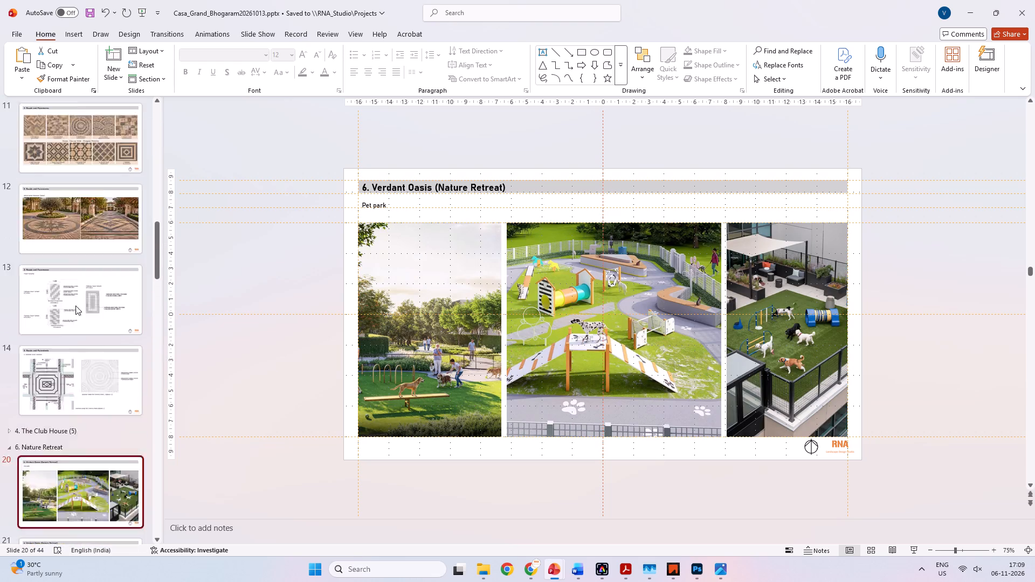
scroll(75, 306, "up", 10)
left_click(70, 297)
key("ctrl+c")
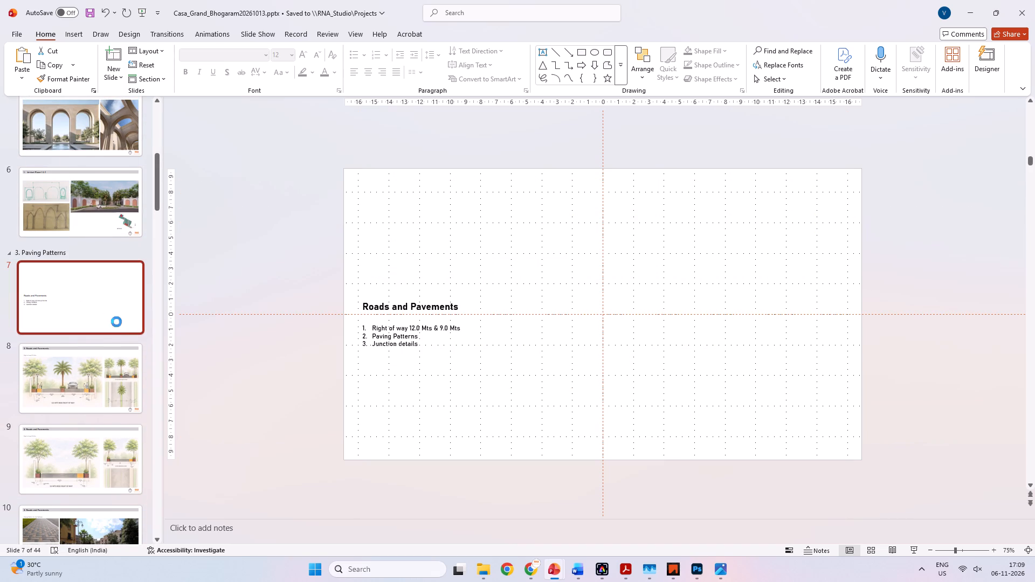
scroll(84, 343, "down", 17)
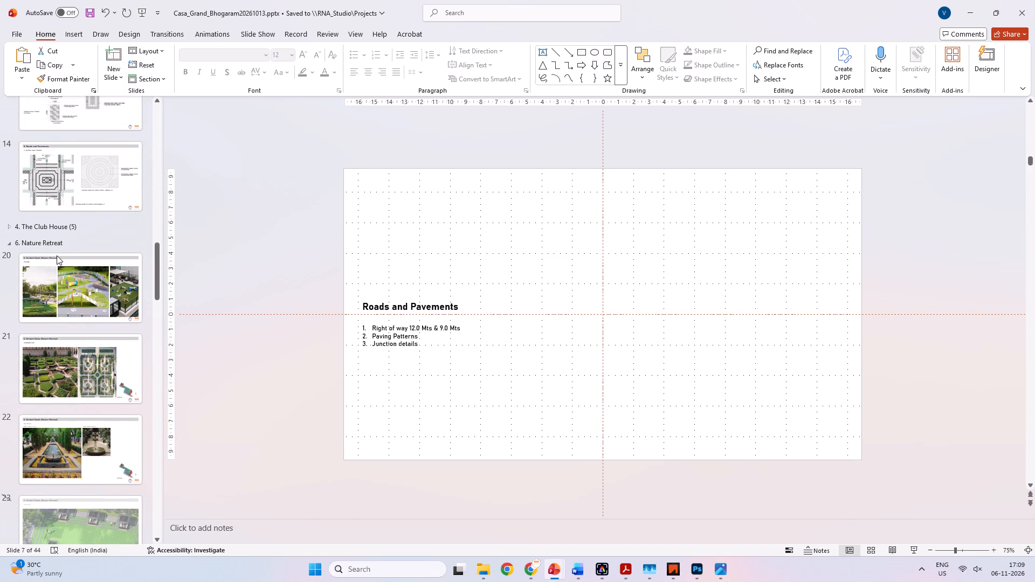
left_click(70, 248)
key("ctrl+v")
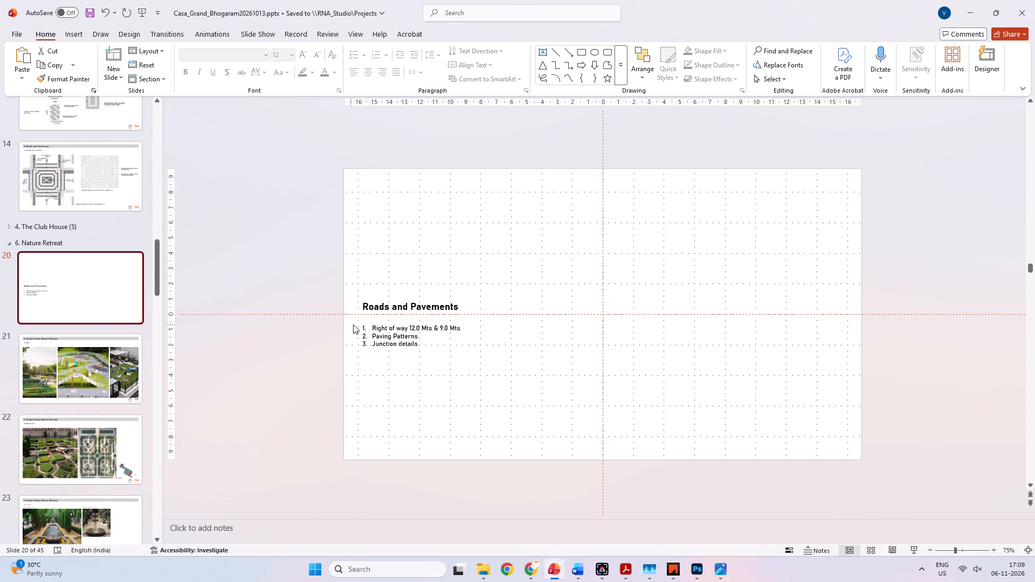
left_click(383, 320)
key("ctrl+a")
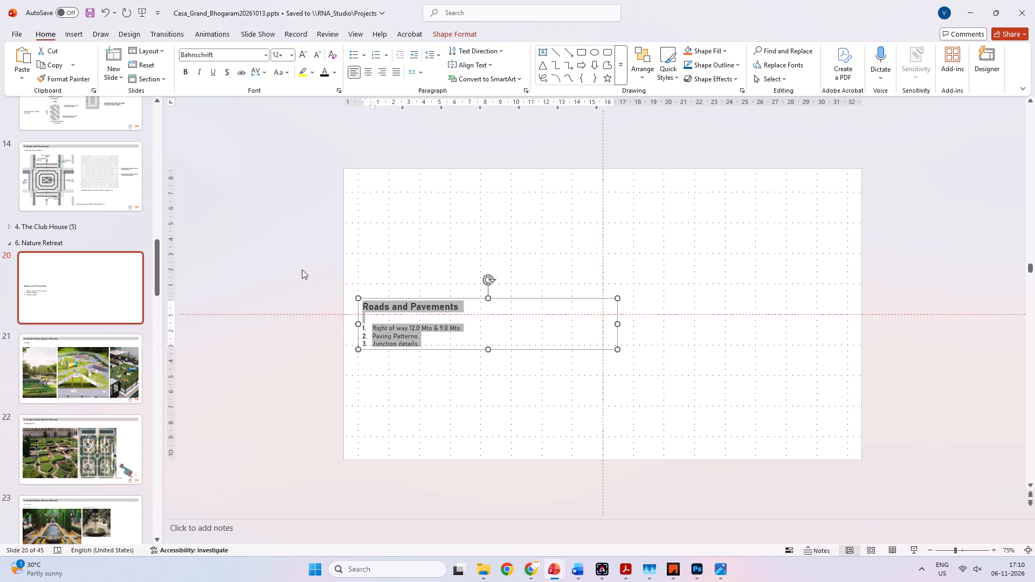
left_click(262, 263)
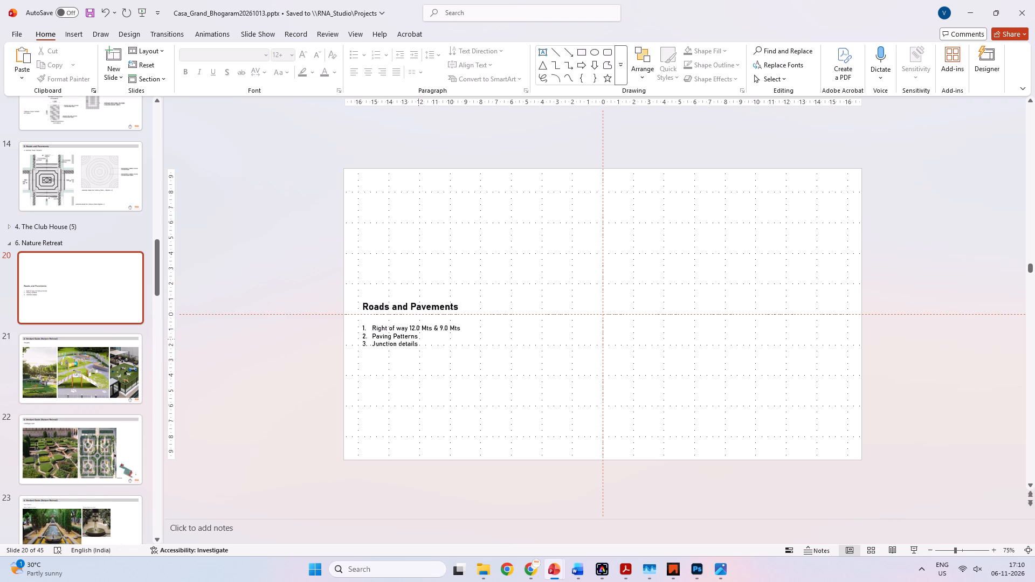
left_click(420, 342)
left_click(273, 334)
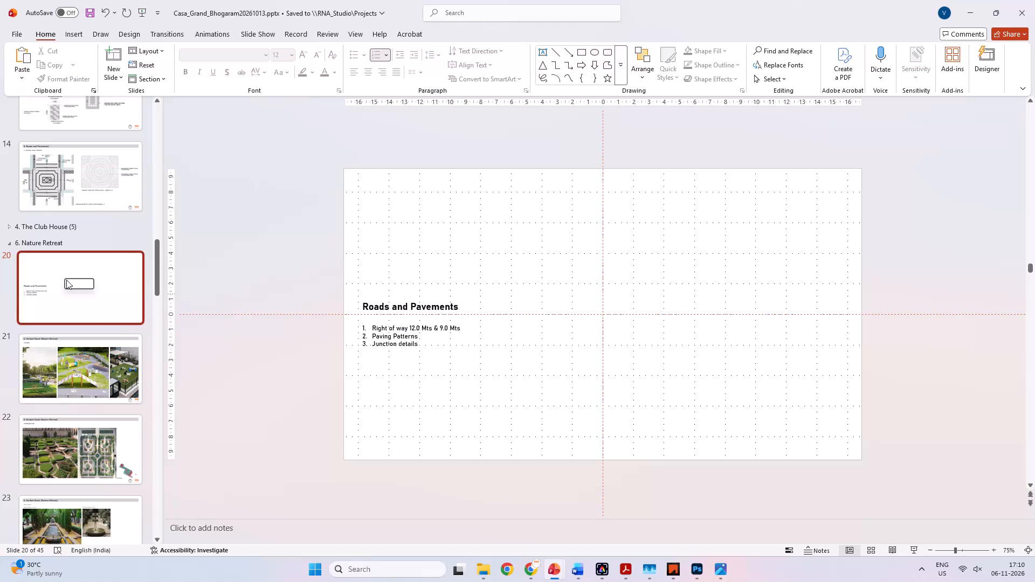
Retitle the pasted slide 20 from Roads and Pavements as "Nature Retreat".
left_click(230, 349)
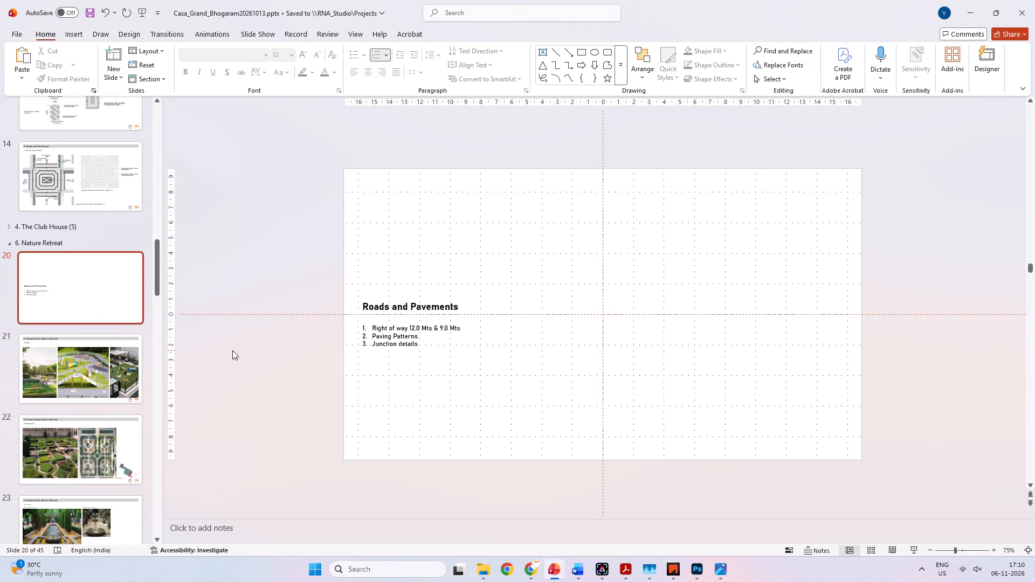
left_click(100, 360)
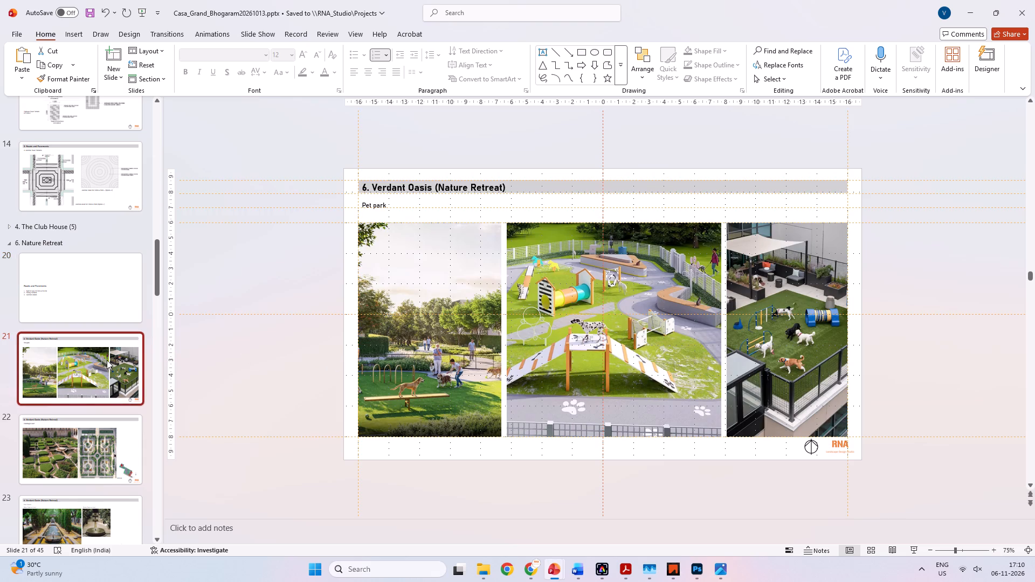
left_click(88, 300)
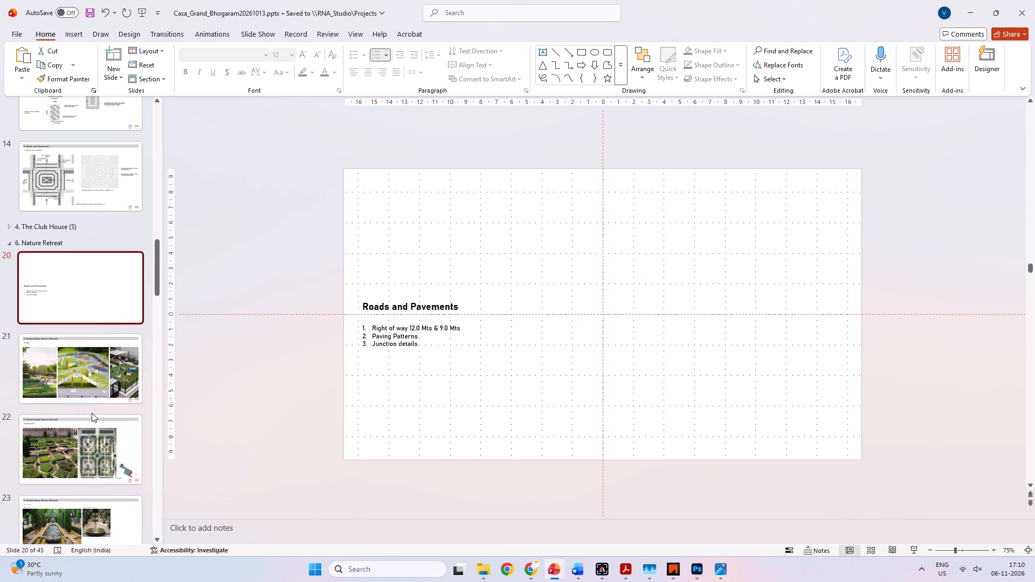
left_click(64, 303)
left_click(429, 343)
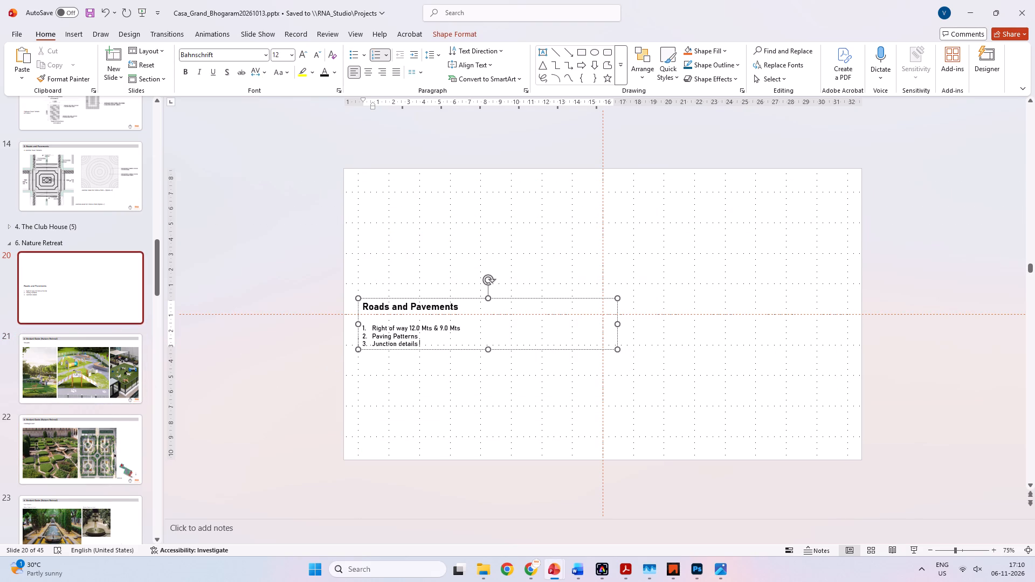
left_click(418, 309)
left_click_drag(457, 306, 341, 307)
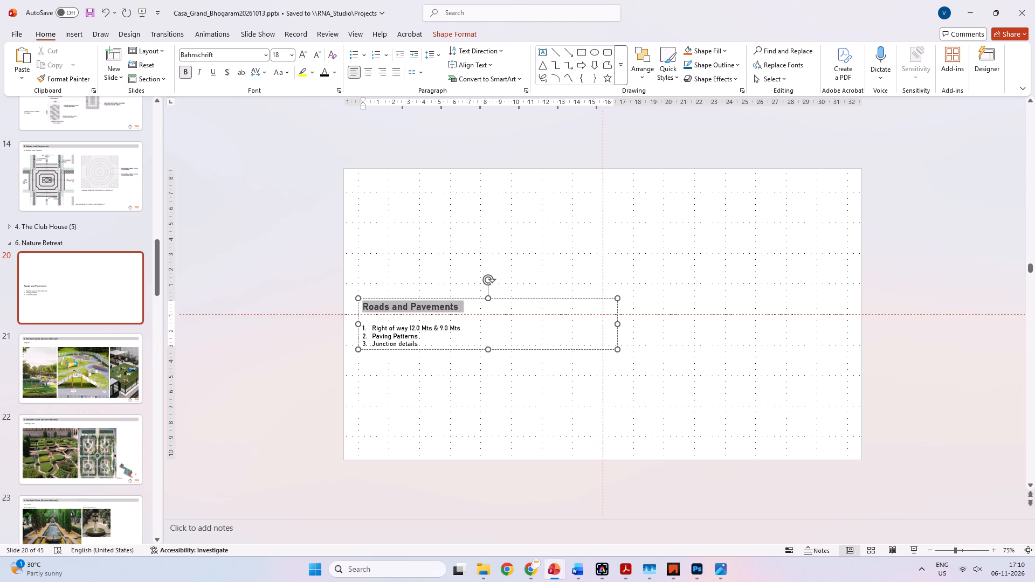
left_click_drag(341, 307, 340, 307)
type("nature")
key("space")
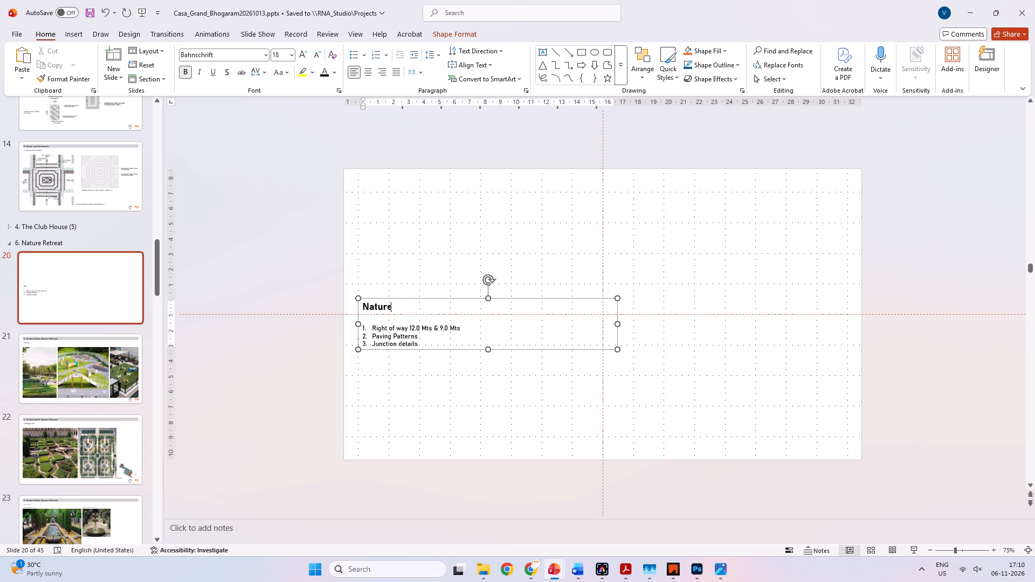
type("retreat")
key("space")
key("Left")
key("Left")
key("Left")
key("Left")
key("Left")
key("Left")
key("Left")
key("BackSpace")
key("shift+r")
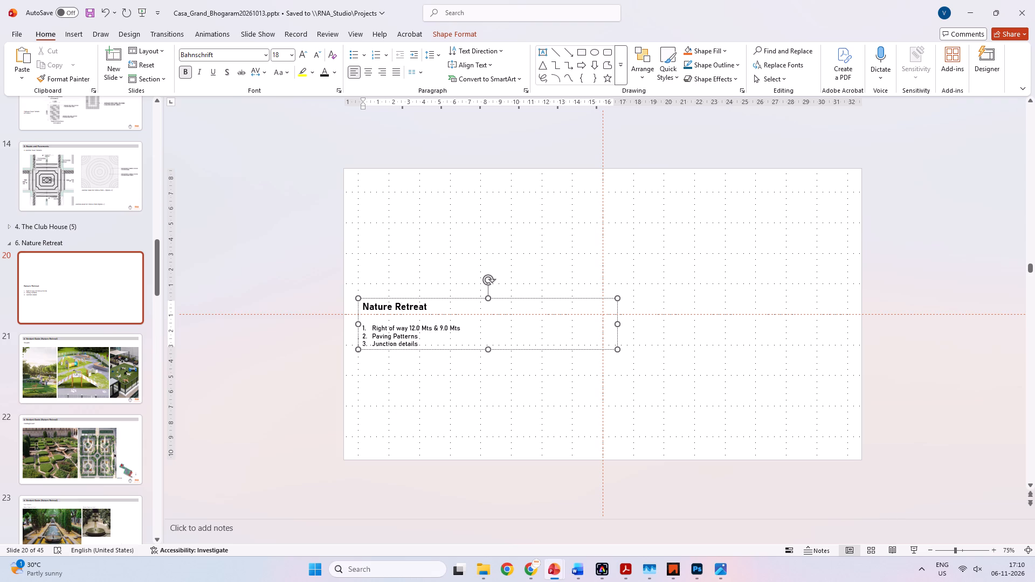
Delete the three numbered roads and paving items beneath the Nature Retreat title.
key("Down")
key("Down")
key("Right")
key("Right")
key("Right")
key("Right")
key("Right")
key("Right")
key("Right")
key("Right")
key("Right")
key("Right")
key("Right")
key("Right")
key("Right")
key("Right")
key("Right")
key("Right")
key("Right")
key("Right")
key("Right")
key("Right")
key("Right")
key("Down")
key("Down")
key("Right")
key("Right")
key("Right")
key("Right")
key("Right")
key("Right")
key("Right")
key("Right")
key("Right")
key("Right")
key("Right")
key("Right")
key("Right")
key("Right")
key("Right")
key("Right")
key("BackSpace")
key("BackSpace")
key("BackSpace")
key("BackSpace")
key("BackSpace")
key("BackSpace")
key("BackSpace")
key("BackSpace")
key("BackSpace")
key("BackSpace")
key("BackSpace")
key("BackSpace")
key("BackSpace")
key("BackSpace")
key("BackSpace")
key("BackSpace")
key("BackSpace")
key("BackSpace")
key("BackSpace")
key("BackSpace")
key("BackSpace")
key("BackSpace")
key("BackSpace")
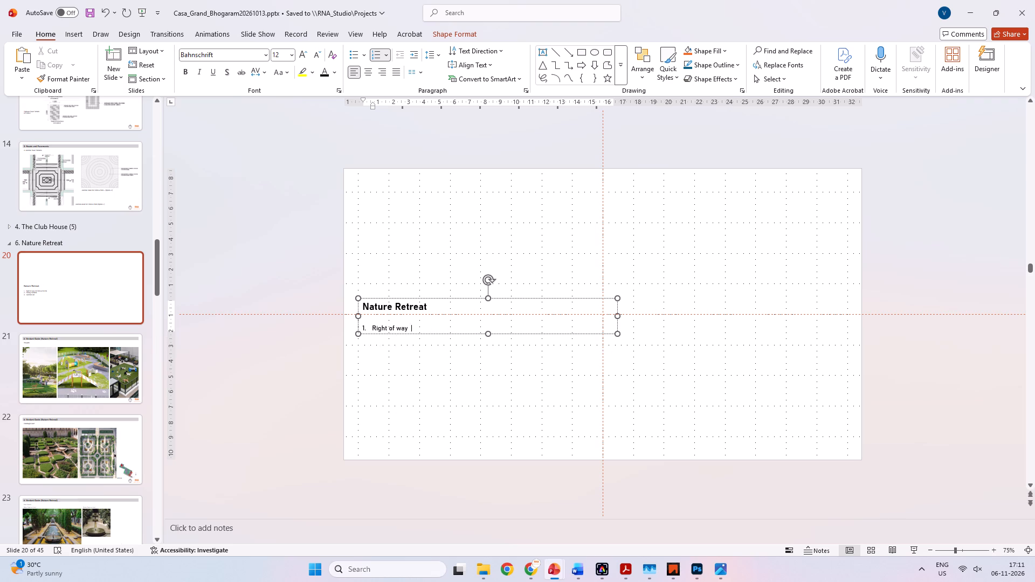
key("BackSpace")
key("BackSpace")
key("BackSpace")
key("BackSpace")
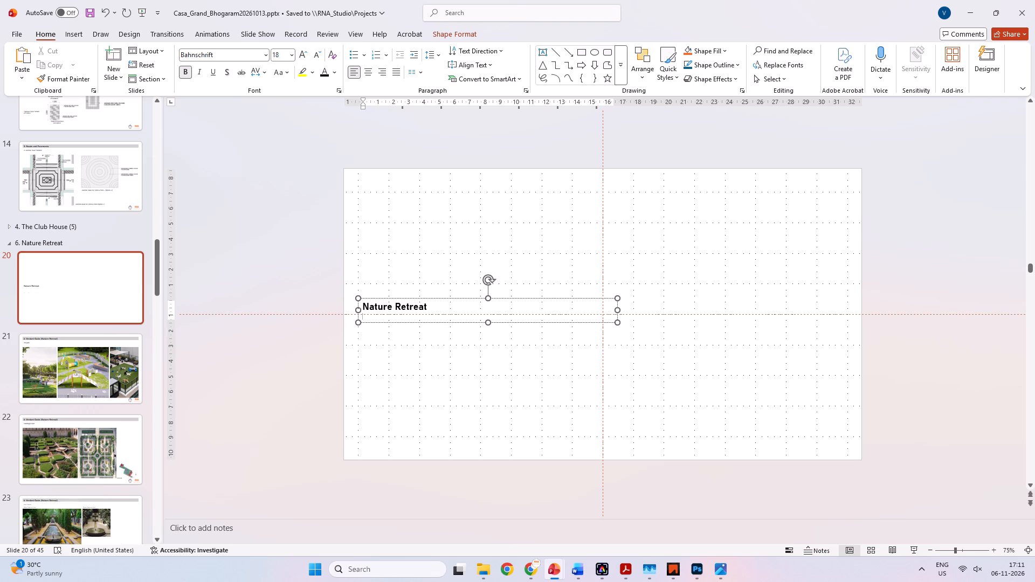
List "Pet park" and "Charbagh garden" on separate lines beneath the Nature Retreat title.
key("Return")
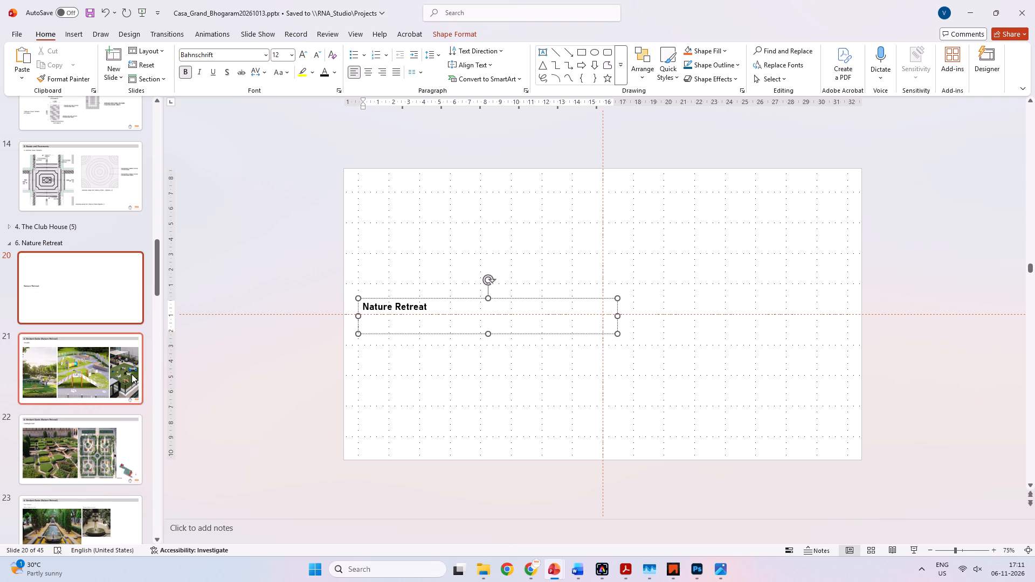
type("pet park")
key("space")
key("Return")
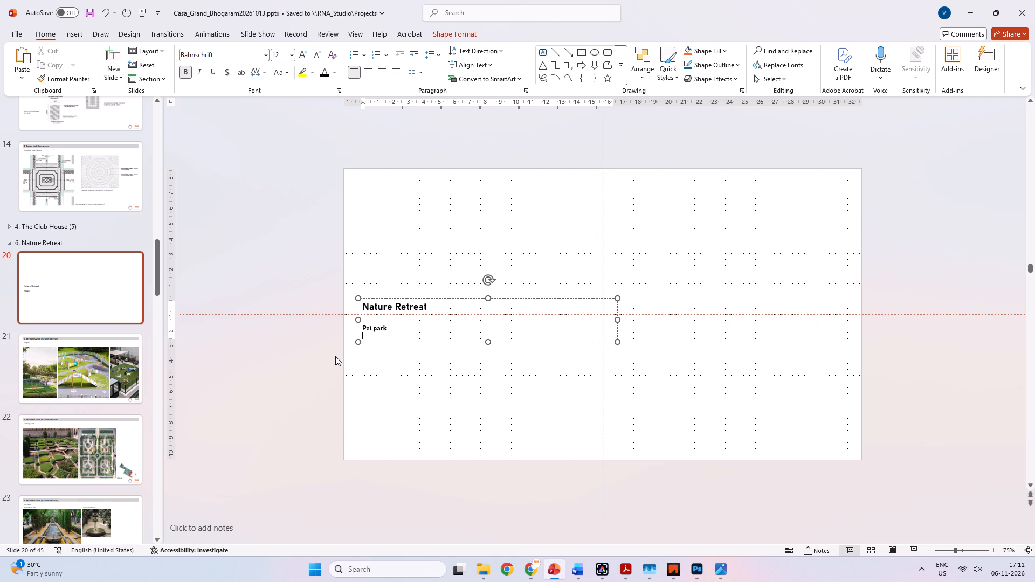
key("alt+Tab")
key("alt+Tab")
type("charbag")
key("space")
key("BackSpace")
type("h")
key("space")
type("garden")
key("space")
key("Return")
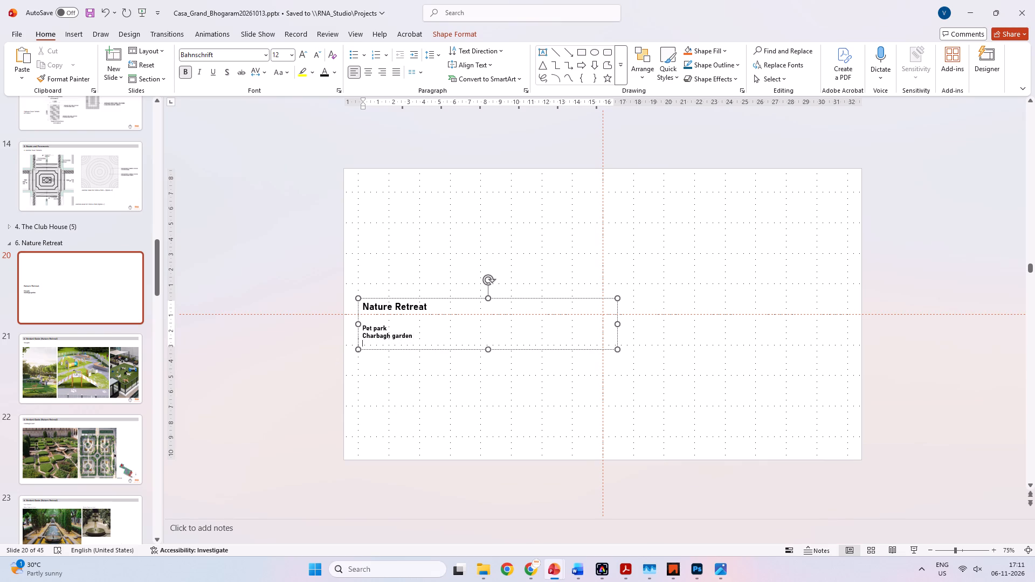
Add "Baoli garden" and "Nectar garden" as the next two lines of the list.
type("ba")
type("oli")
key("space")
type("garden")
key("space")
key("Return")
type("nectt")
key("Insert")
key("BackSpace")
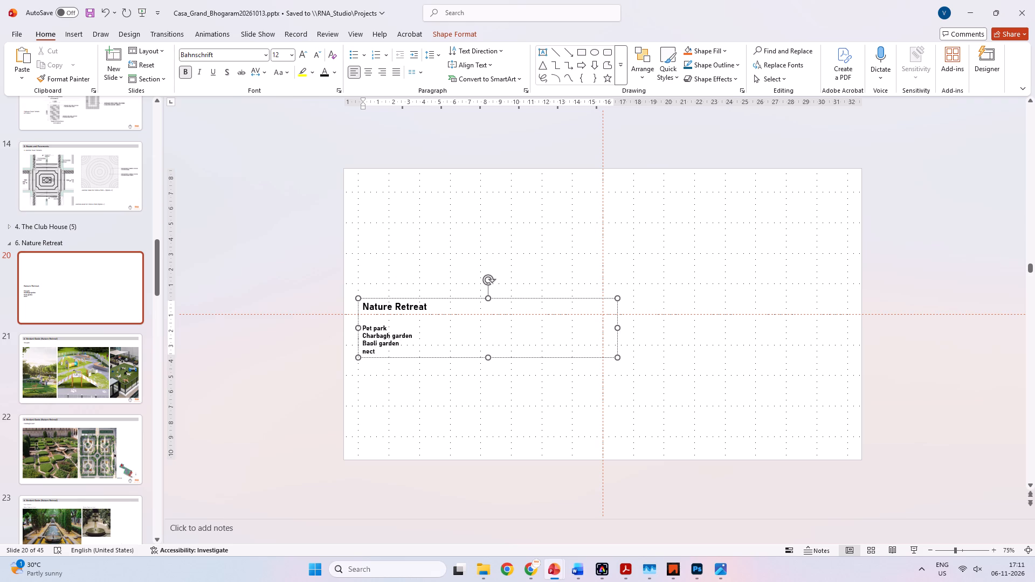
type("ar garden")
key("space")
key("Return")
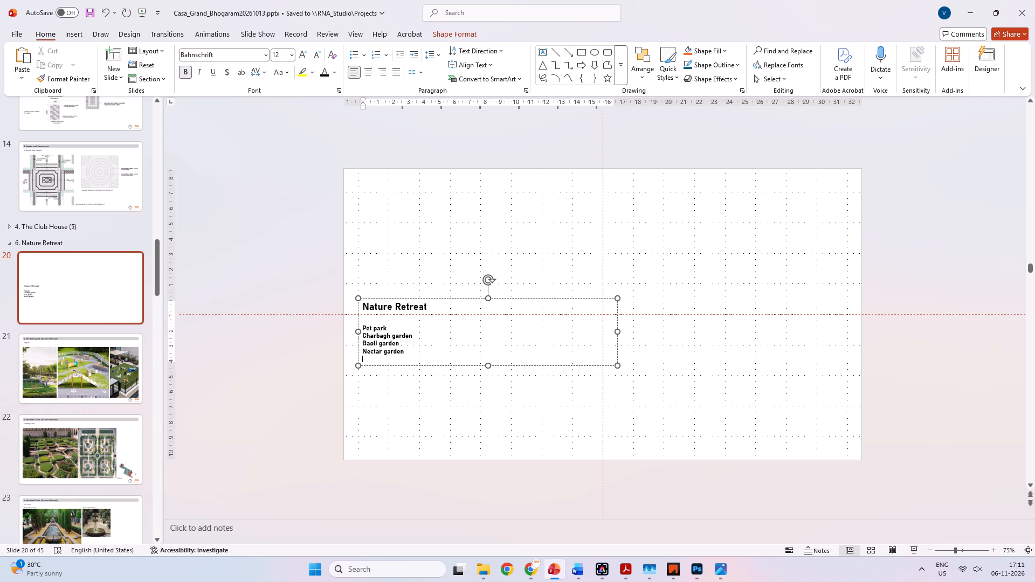
Add "Flower garden" as a line below "Nectar garden" on the Nature Retreat title slide.
scroll(59, 294, "down", 6)
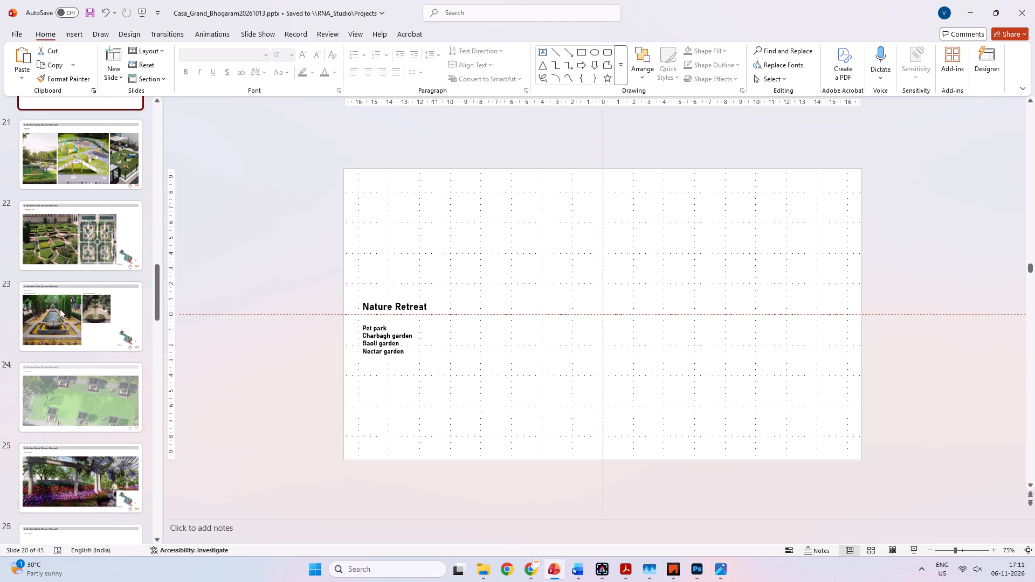
left_click(401, 351)
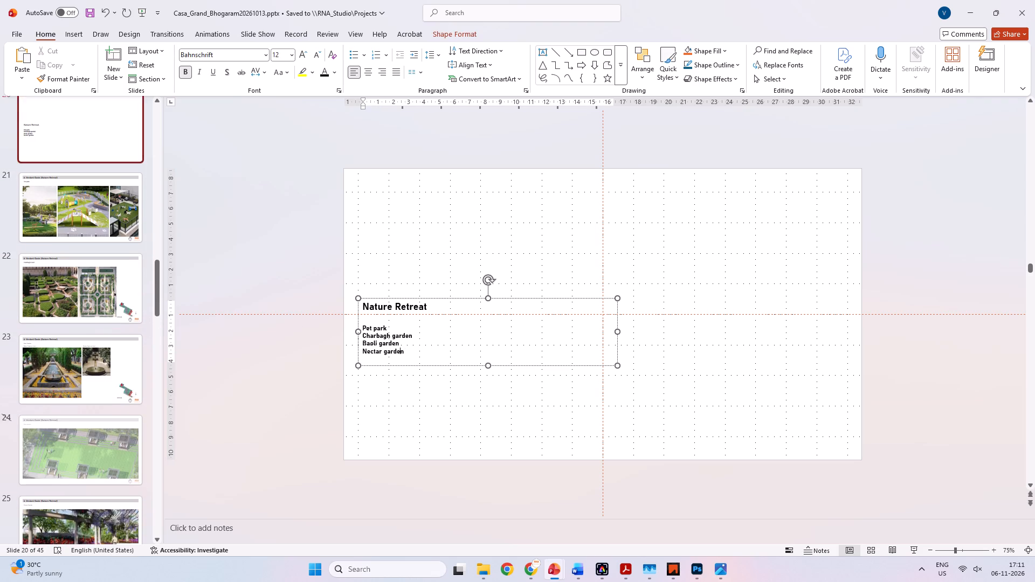
left_click(405, 354)
key("Return")
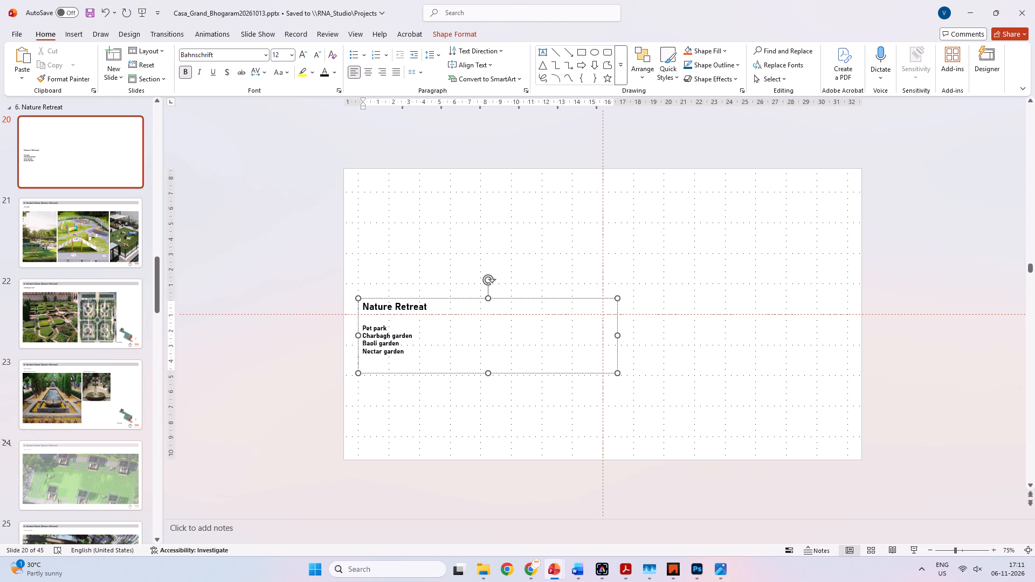
type("flower")
key("space")
type("garden")
key("space")
Check the Nature Retreat section's slides against the list of garden names, then return to the title slide.
scroll(225, 392, "down", 5)
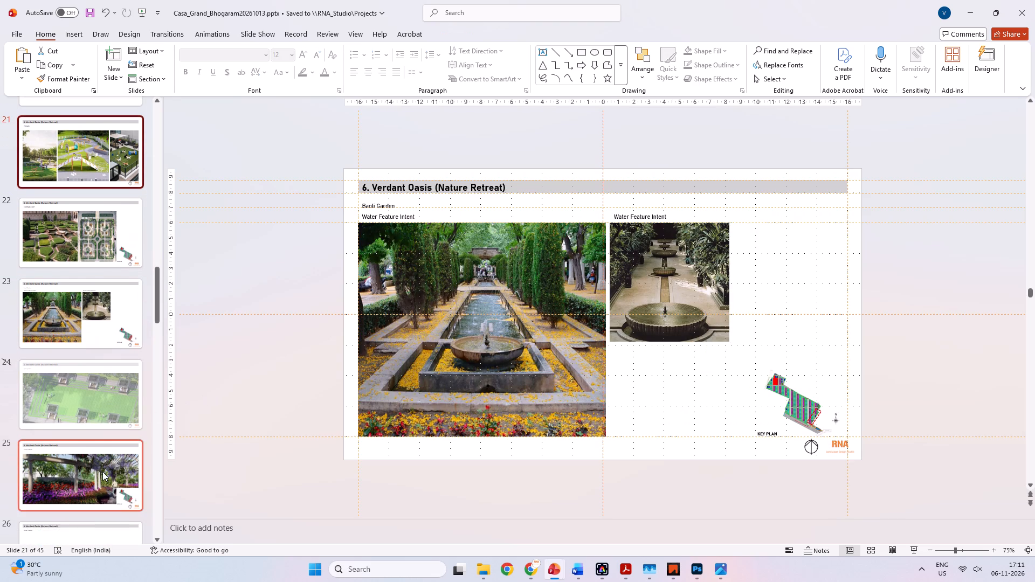
scroll(102, 472, "up", 1)
scroll(102, 472, "down", 3)
scroll(107, 473, "up", 3)
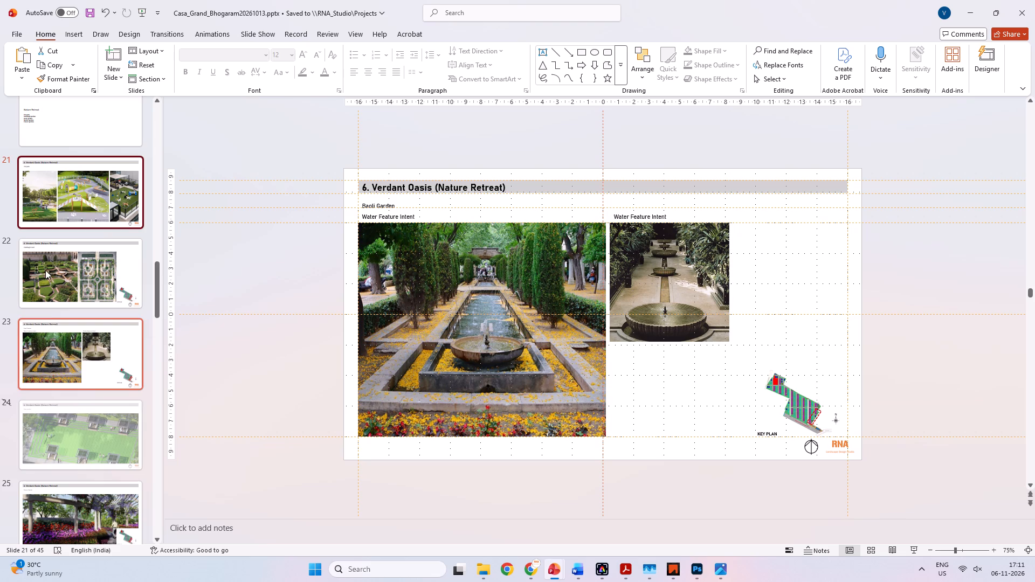
scroll(64, 294, "up", 4)
left_click(79, 282)
Format the five lines from "Pet park" to "Flower garden" at size 16 without bold.
left_click(408, 351)
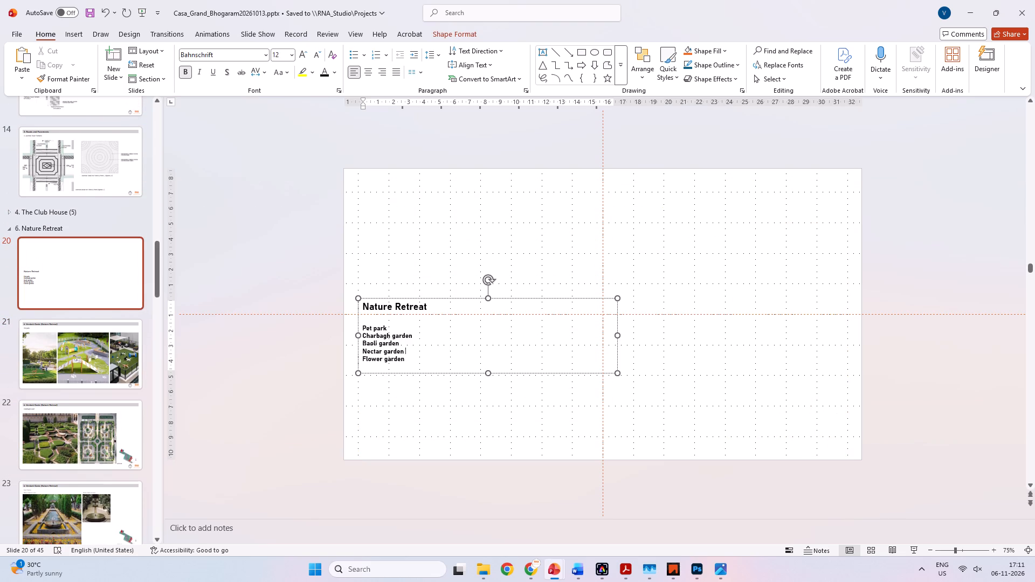
left_click_drag(406, 359, 332, 335)
left_click(444, 341)
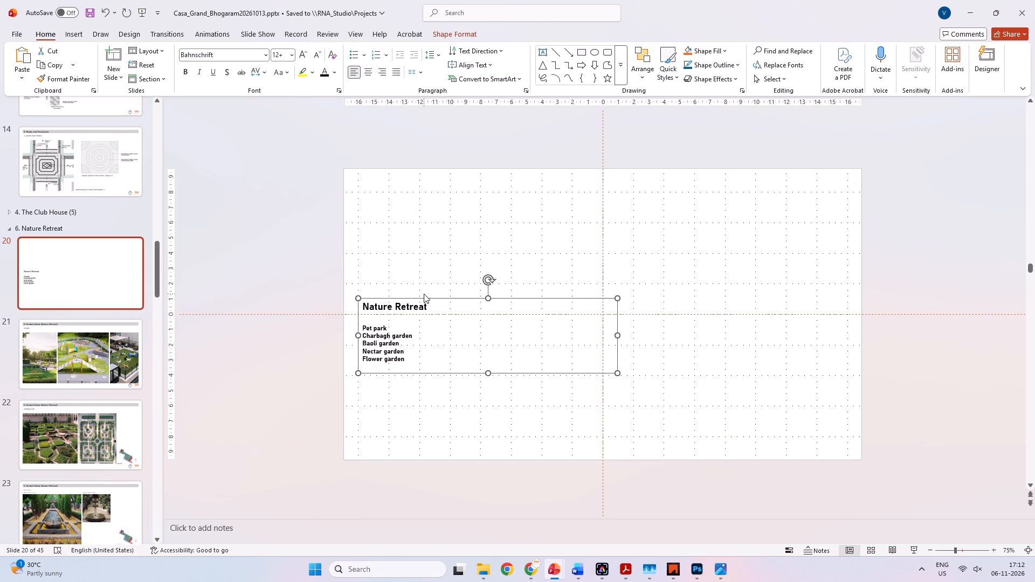
left_click(420, 299)
left_click(425, 303)
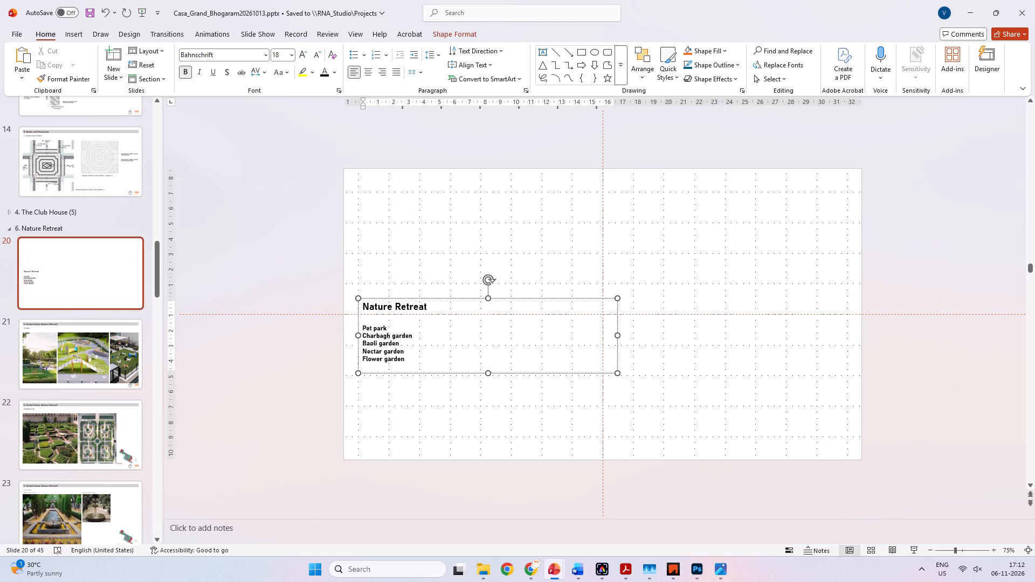
left_click_drag(410, 361, 326, 323)
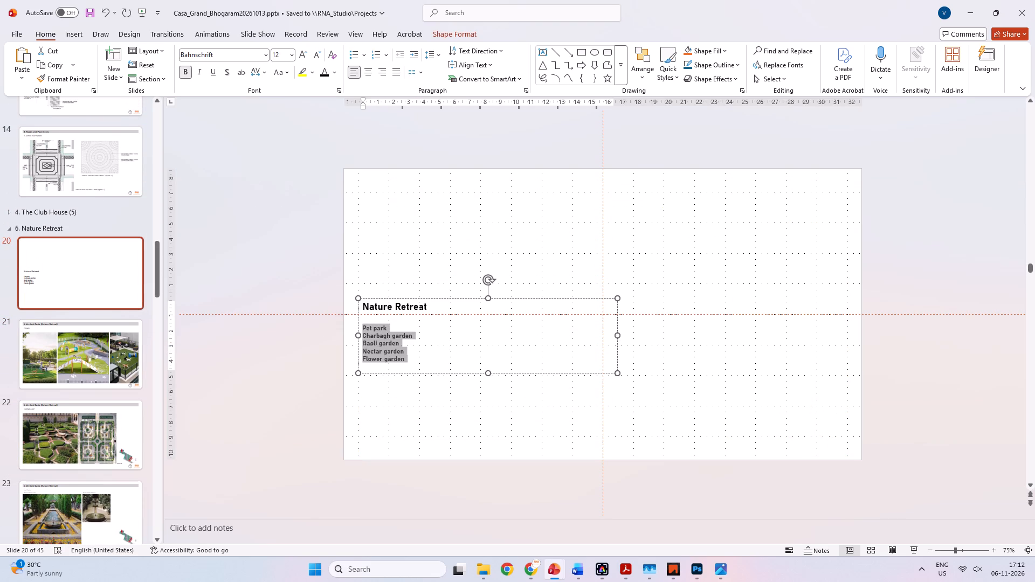
left_click(310, 58)
double_click(302, 56)
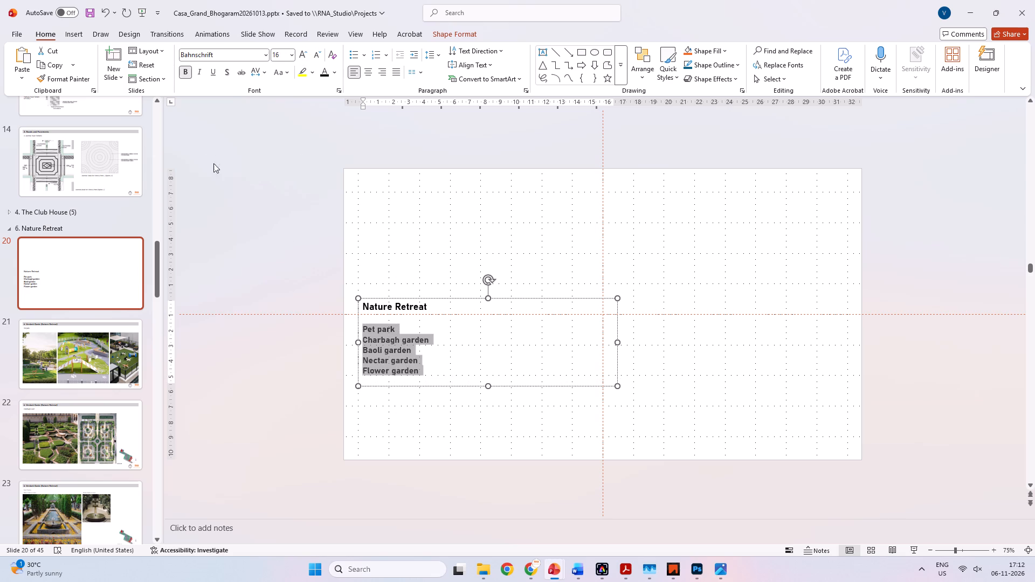
left_click(189, 72)
left_click(431, 365)
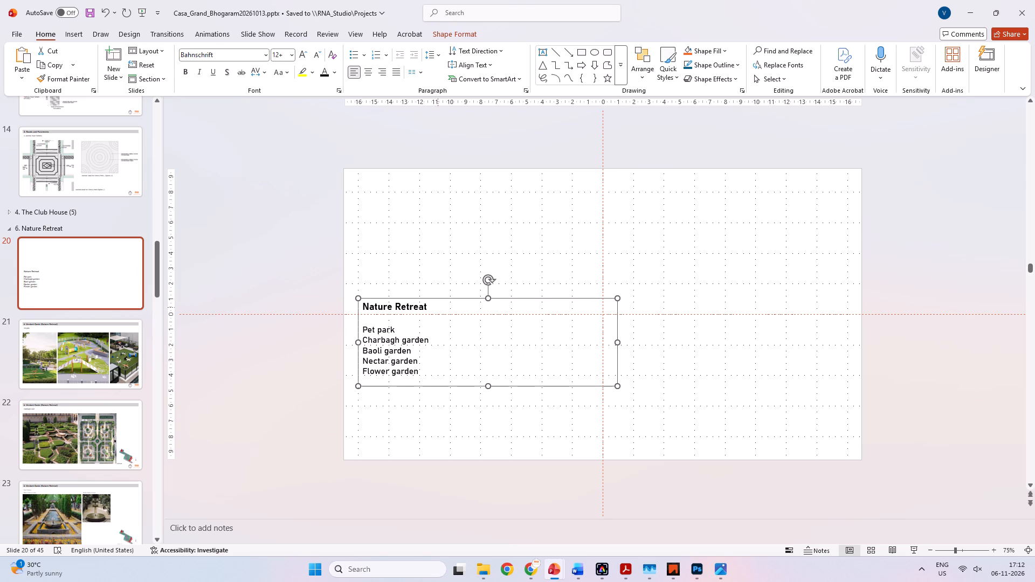
Turn the five lines from "Pet park" to "Flower garden" on the Nature Retreat title slide into a bulleted list.
left_click_drag(418, 370, 343, 330)
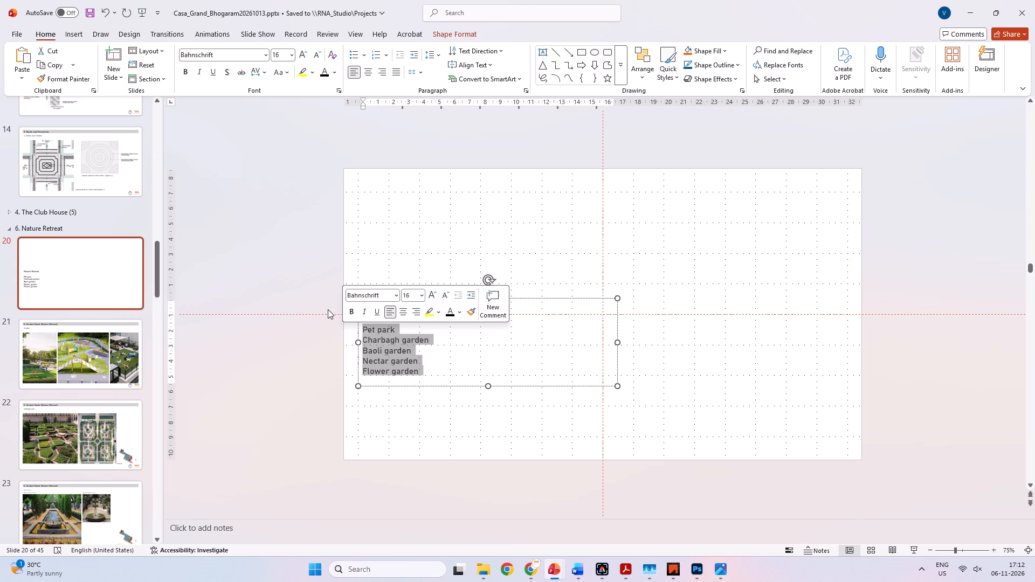
left_click(352, 51)
left_click(282, 315)
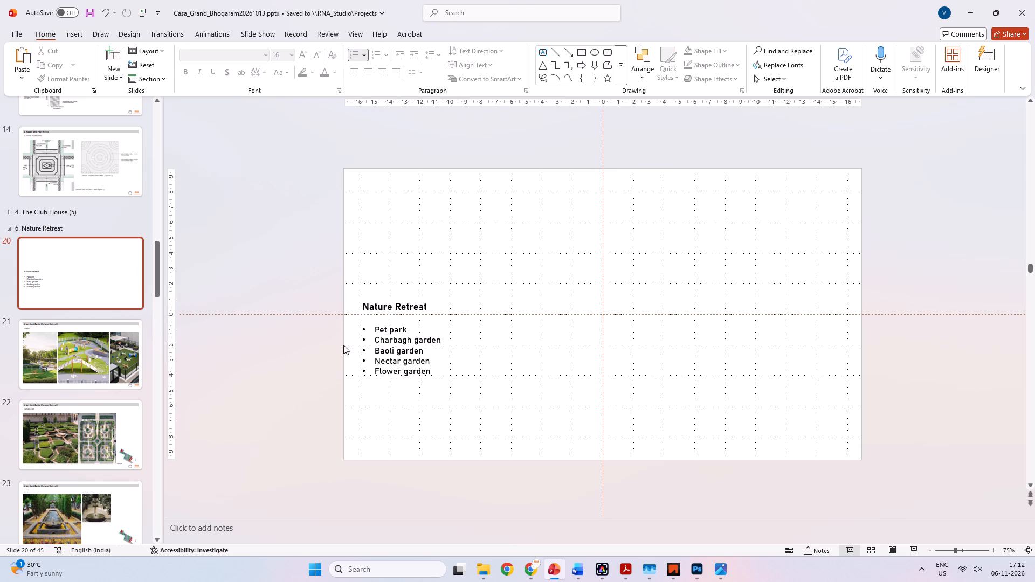
left_click(422, 299)
left_click(435, 297)
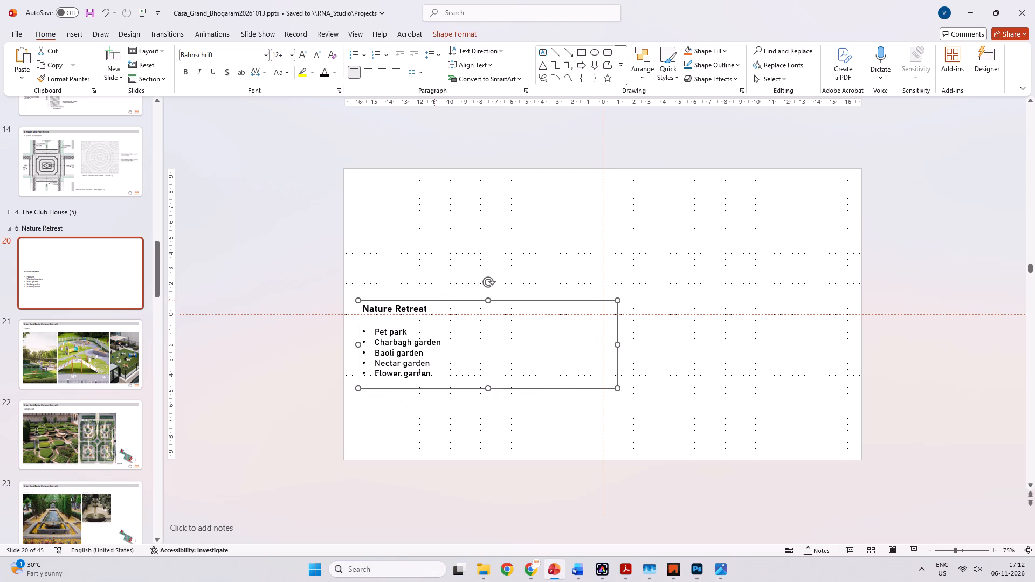
Look through the slides following the Nature Retreat title slide and open the Baoli Garden slide.
scroll(281, 347, "down", 3)
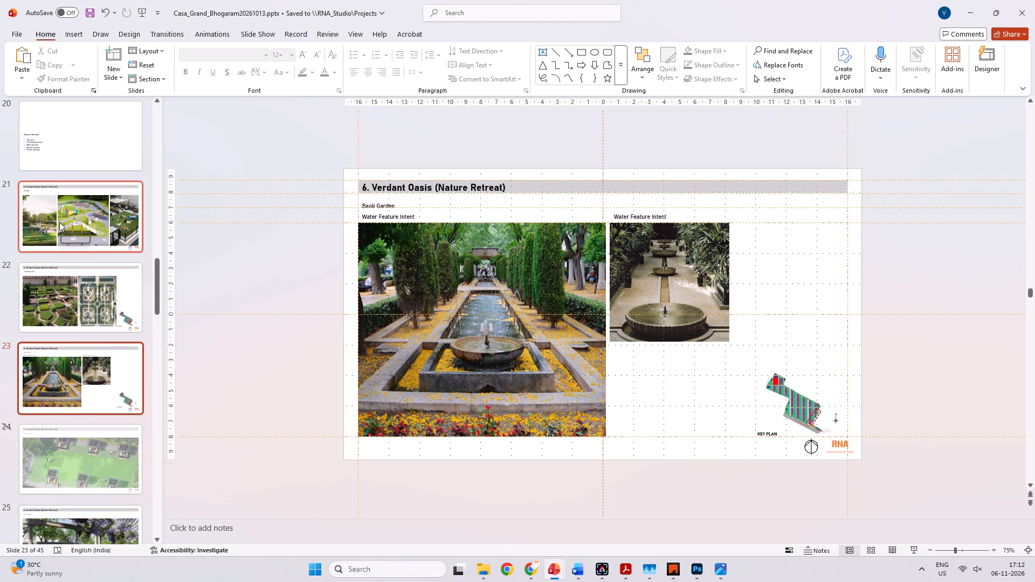
scroll(63, 322, "down", 3)
scroll(64, 323, "up", 4)
left_click(58, 200)
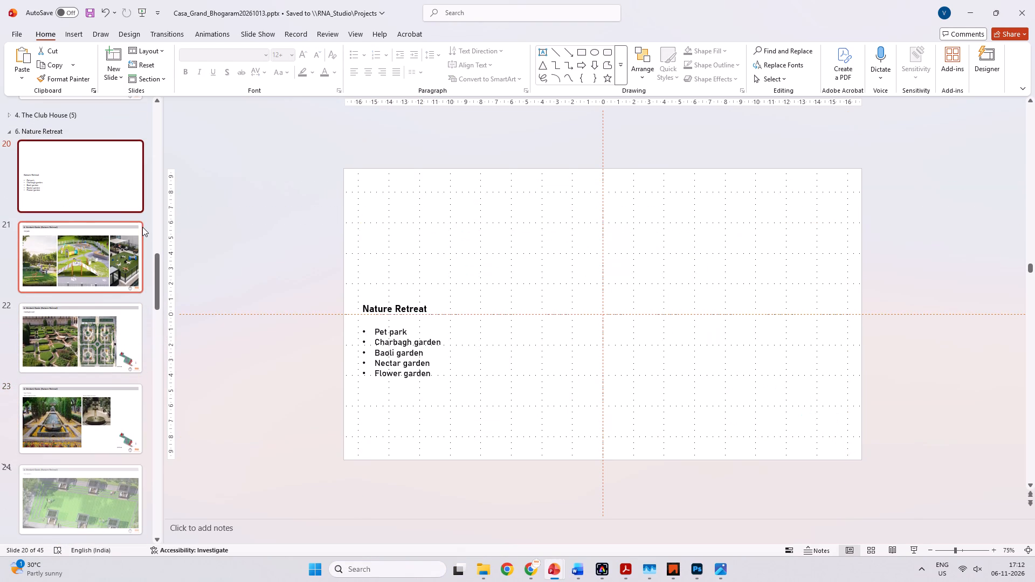
scroll(72, 352, "down", 1)
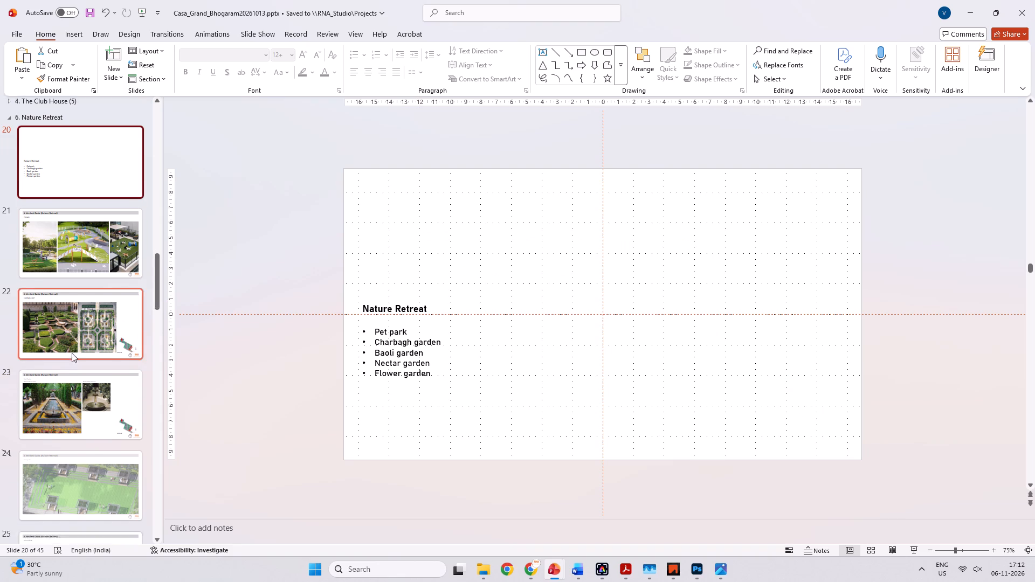
scroll(72, 353, "down", 1)
left_click(74, 345)
Switch to Chrome and search Pinterest for "nectar garden".
key("alt+Tab")
key("alt+Tab")
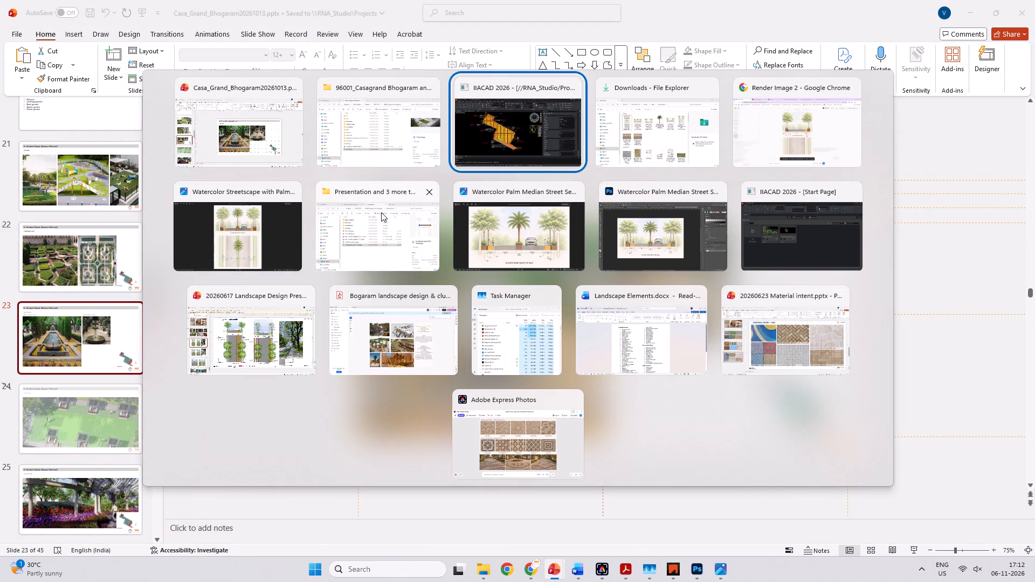
key("alt+Tab")
key("alt+Tab")
left_click(329, 0)
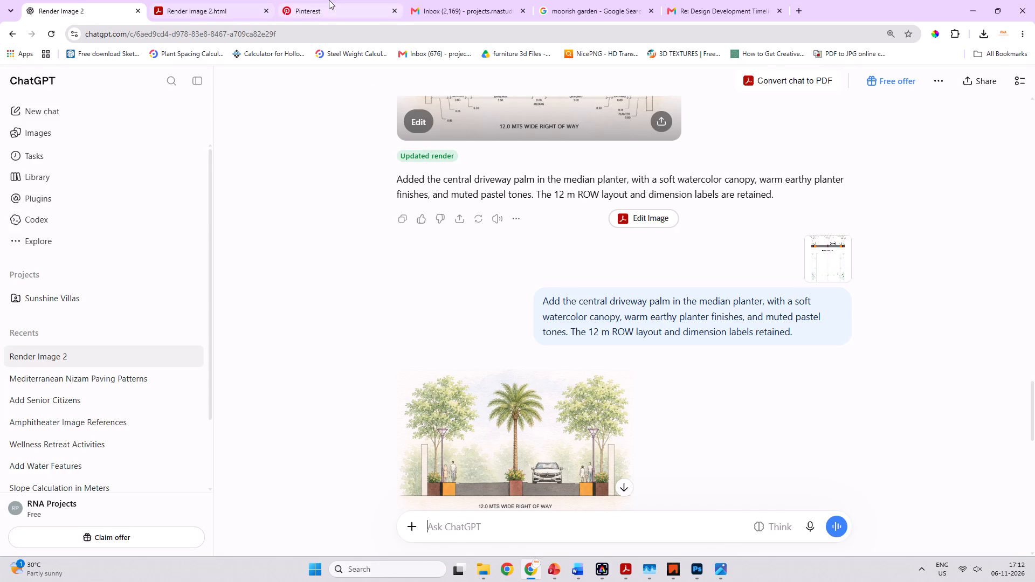
key("Escape")
left_click(320, 96)
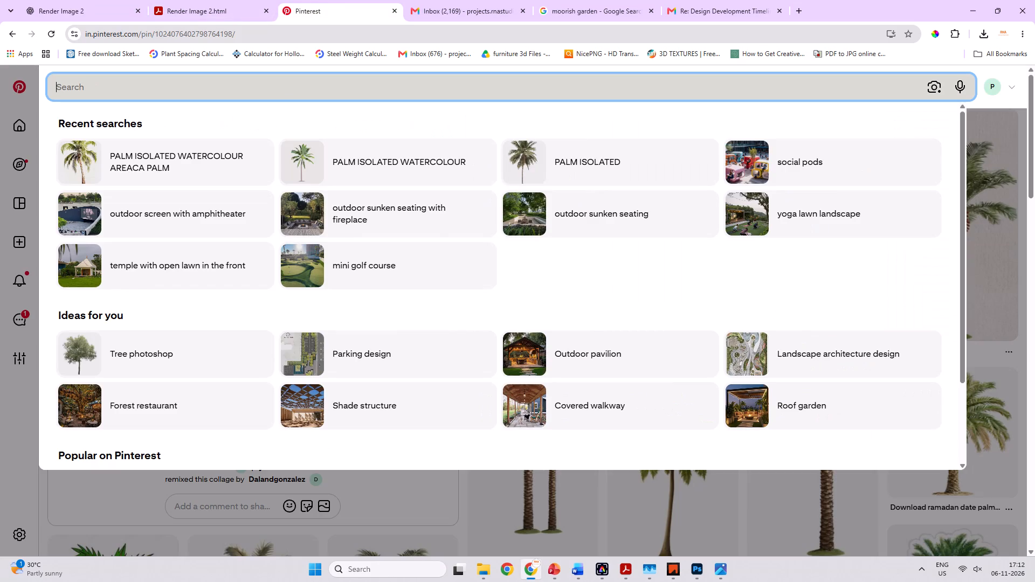
type("nectar garden")
key("space")
key("Return")
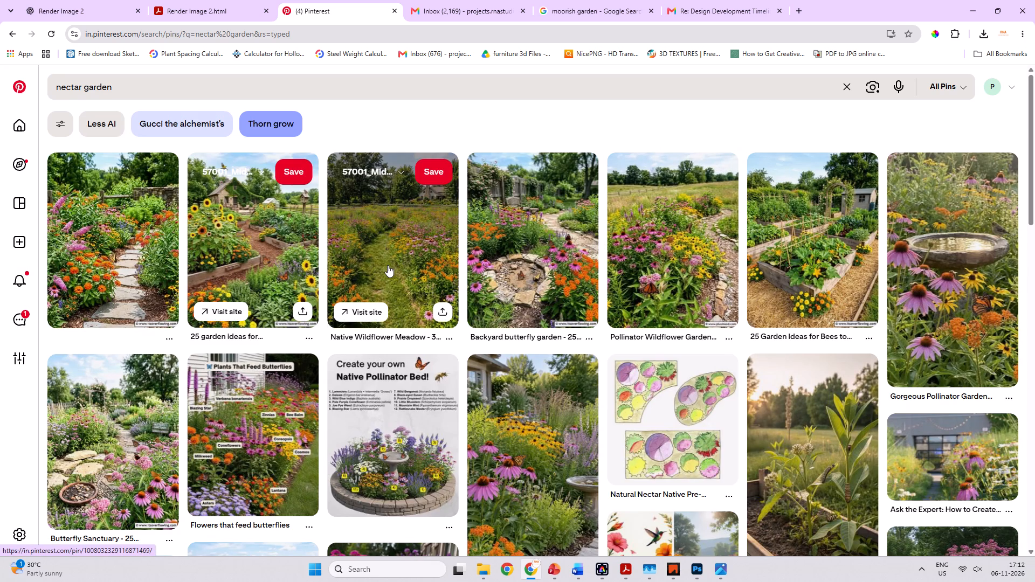
Browse the nectar garden results and open individual pins as possible reference images, then leave the browser.
scroll(517, 414, "down", 2)
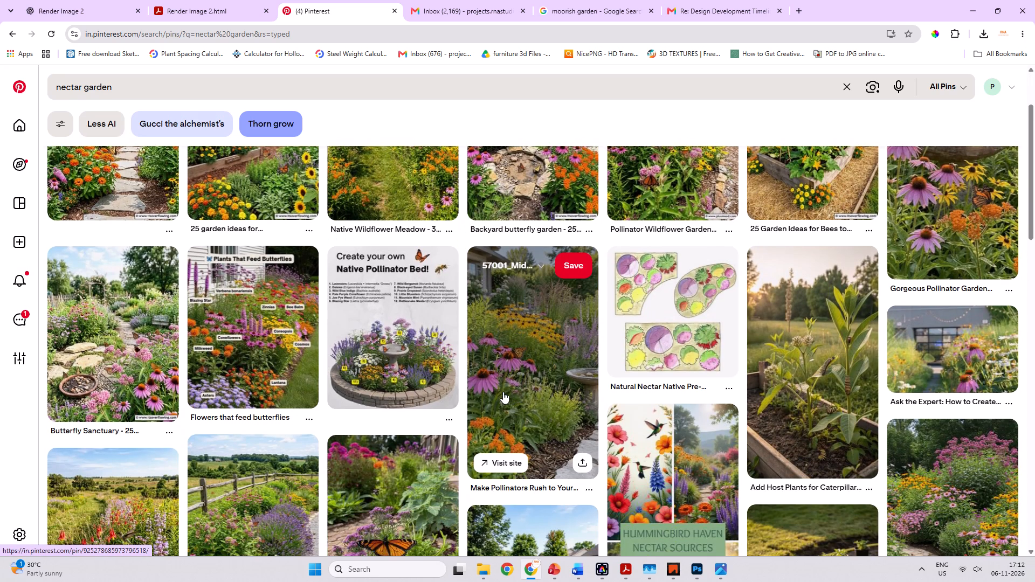
scroll(503, 392, "down", 3)
scroll(502, 392, "up", 7)
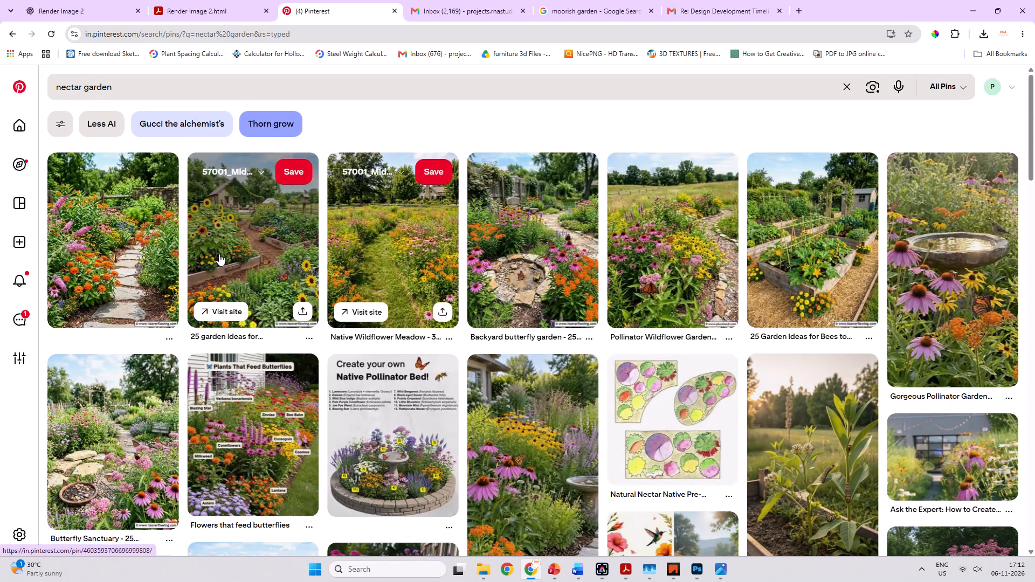
left_click(219, 254)
left_click(65, 131)
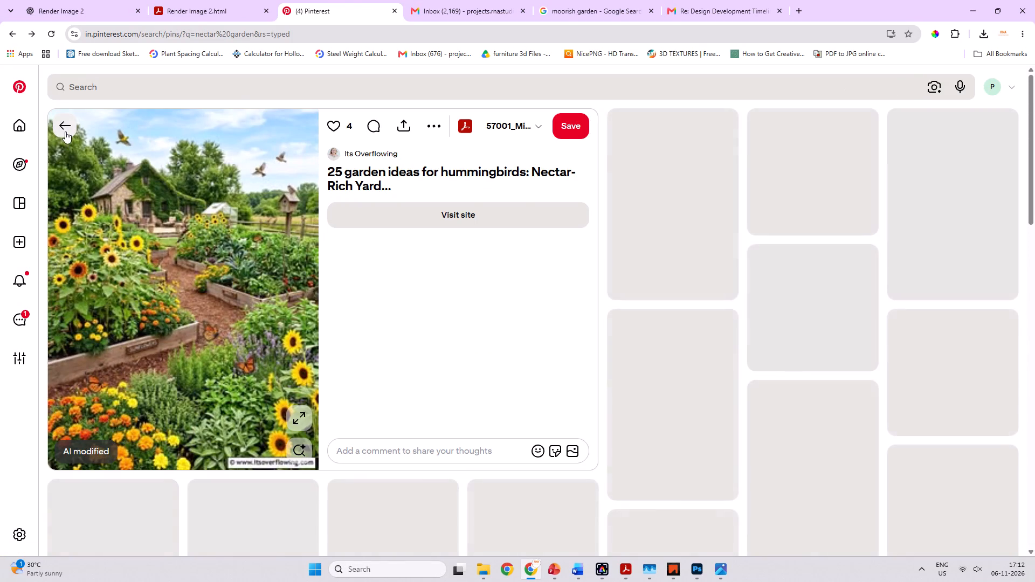
left_click(148, 215)
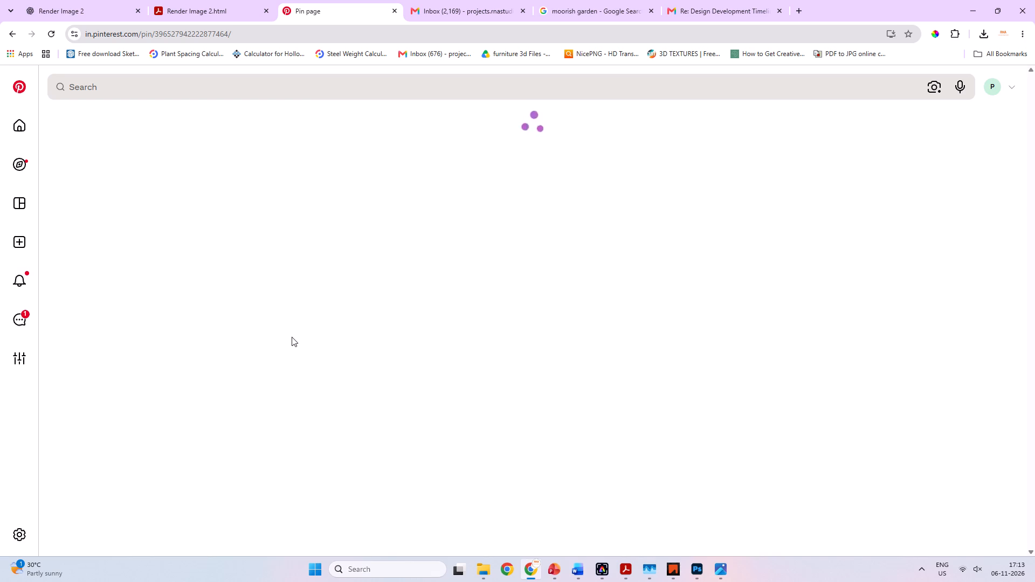
left_click(963, 6)
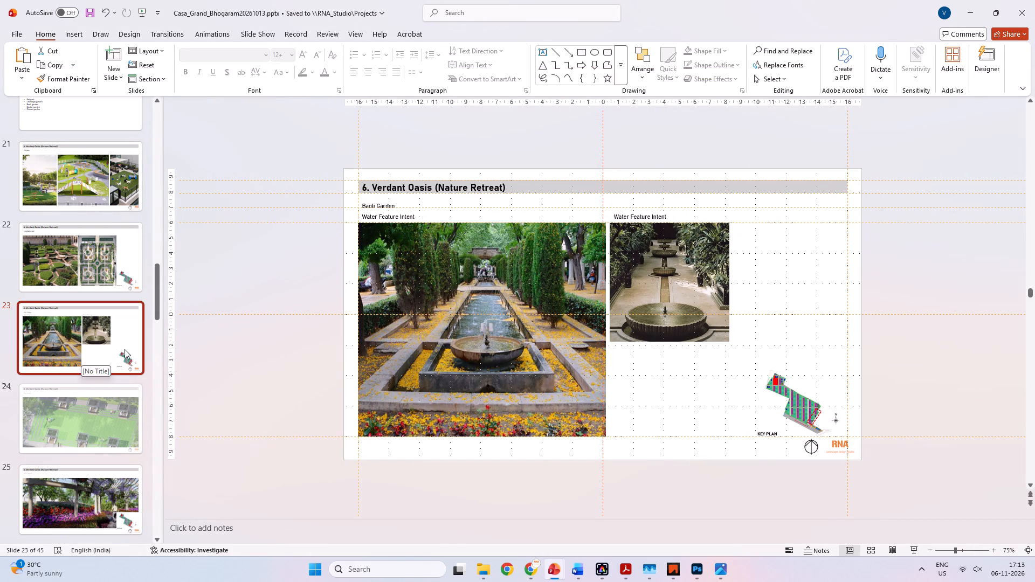
Switch to the Landscape layout_R2_PS drawing in IIACAD and examine the labelled arrival court and Phase 1 entry areas.
left_click(632, 398)
scroll(91, 428, "down", 4)
scroll(88, 419, "up", 3)
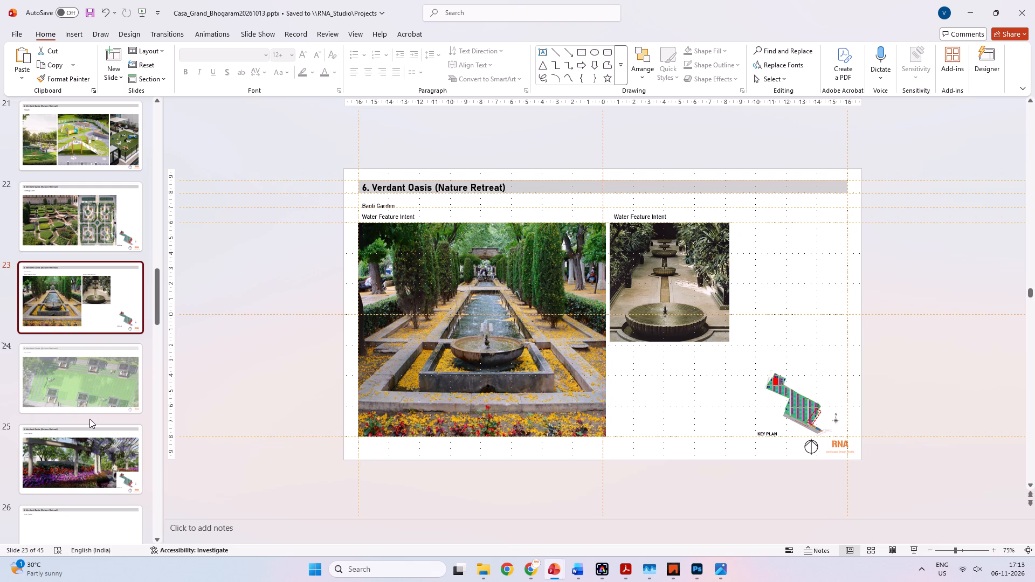
key("alt+Tab")
key("alt+Tab")
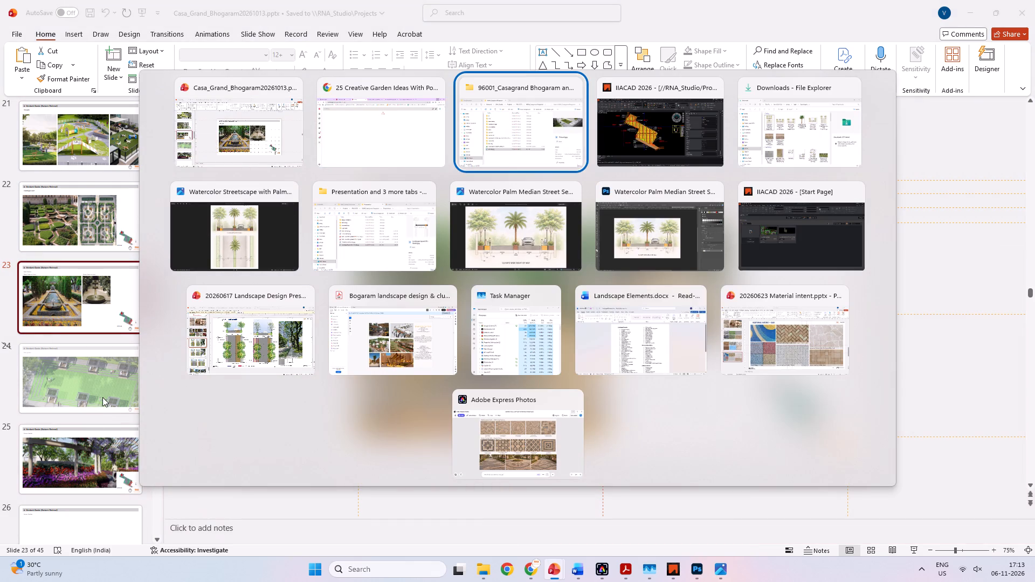
key("alt+Tab")
middle_click_drag(158, 411, 340, 337)
scroll(333, 250, "down", 1)
middle_click_drag(333, 250, 334, 327)
scroll(399, 276, "up", 3)
middle_click_drag(361, 283, 216, 216)
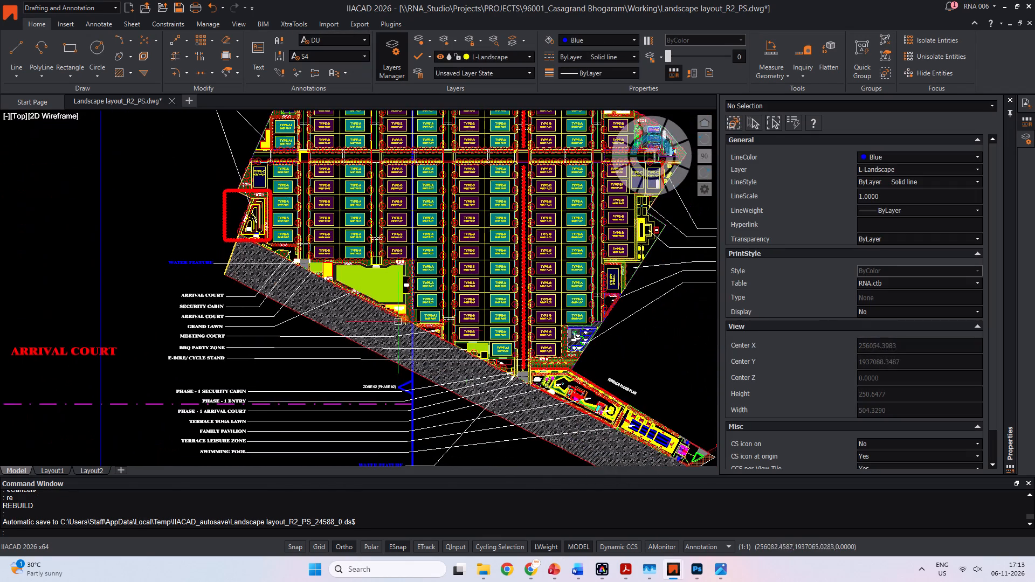
scroll(471, 330, "up", 3)
middle_click_drag(449, 368, 322, 138)
scroll(329, 145, "down", 3)
middle_click_drag(421, 186, 468, 264)
middle_click_drag(336, 178, 347, 197)
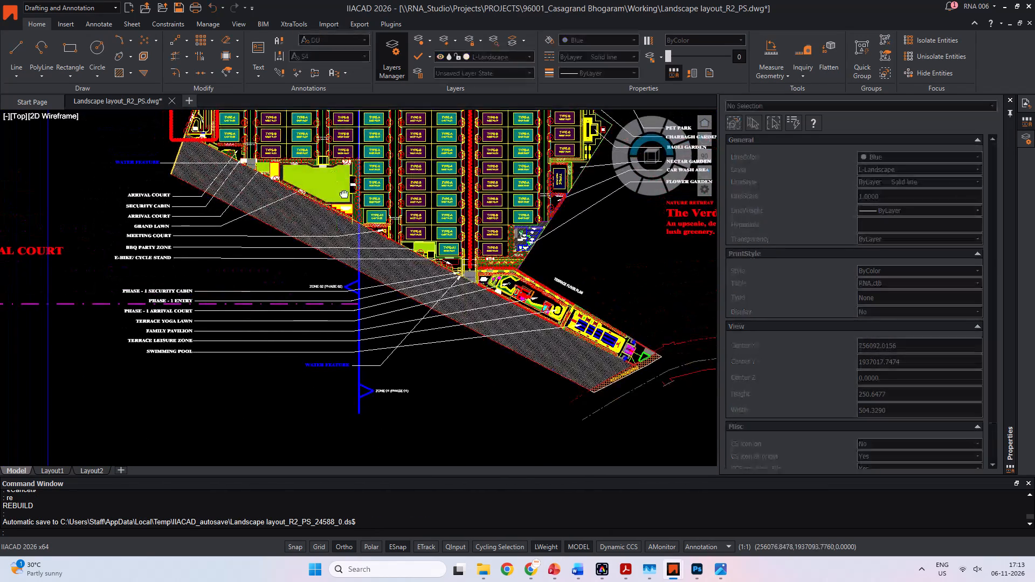
middle_click_drag(347, 197, 409, 297)
Open Paving Patterns.dwg from the project's Working folder and dismiss the missing references notice.
left_click(48, 101)
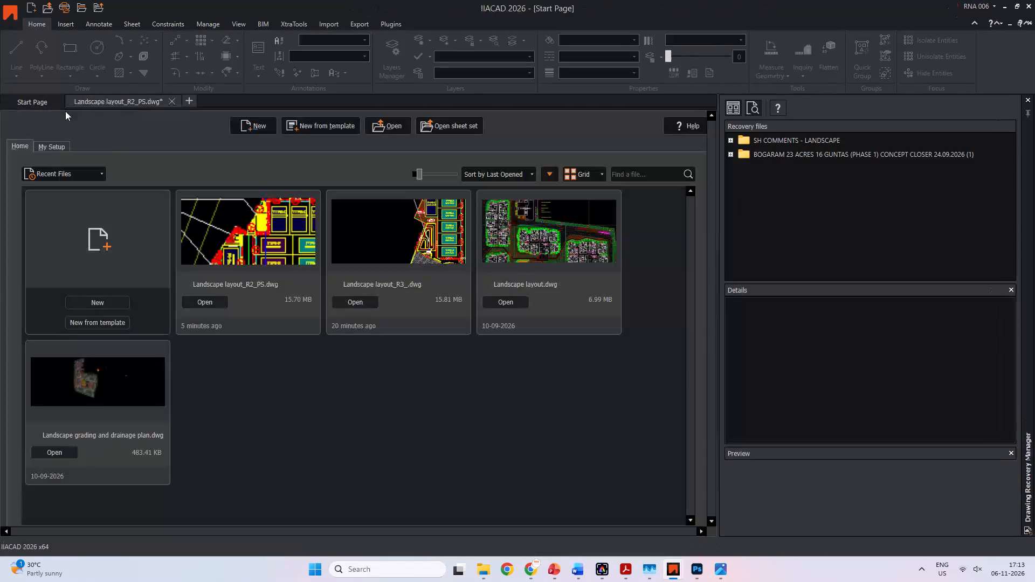
left_click(0, 12)
left_click(4, 13)
left_click(38, 50)
left_click(168, 56)
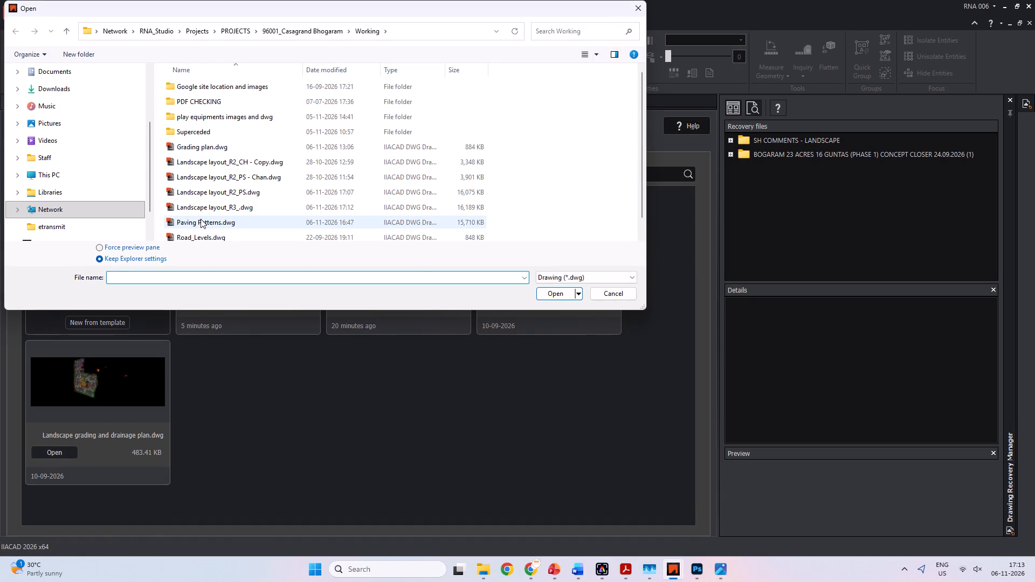
left_click(215, 218)
left_click(550, 292)
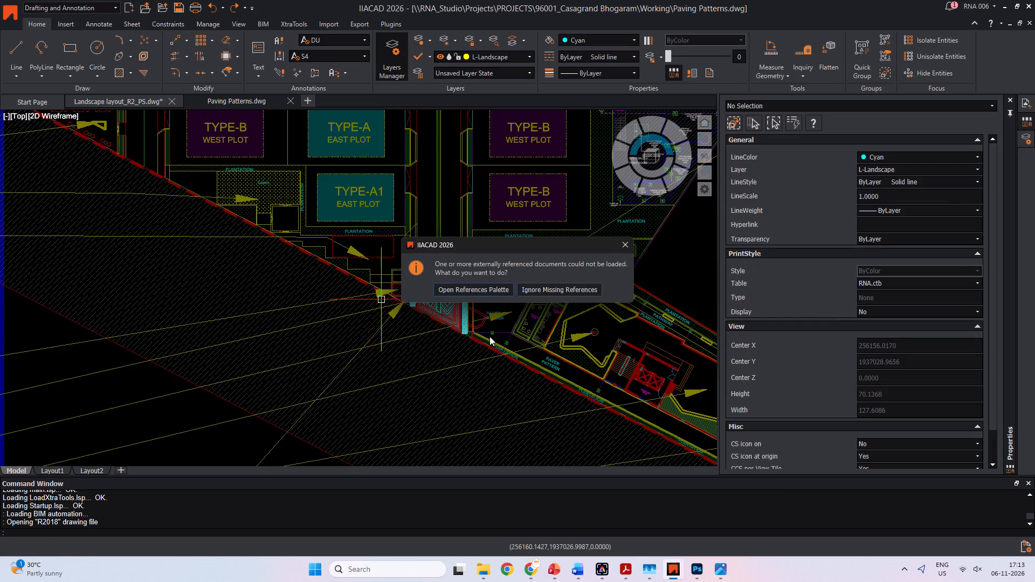
key("Escape")
Examine the paving pattern and its side borders at the road entrance in the Paving Patterns drawing.
scroll(487, 321, "down", 2)
middle_click_drag(470, 314, 412, 255)
scroll(410, 251, "up", 4)
middle_click(410, 251)
scroll(446, 304, "up", 3)
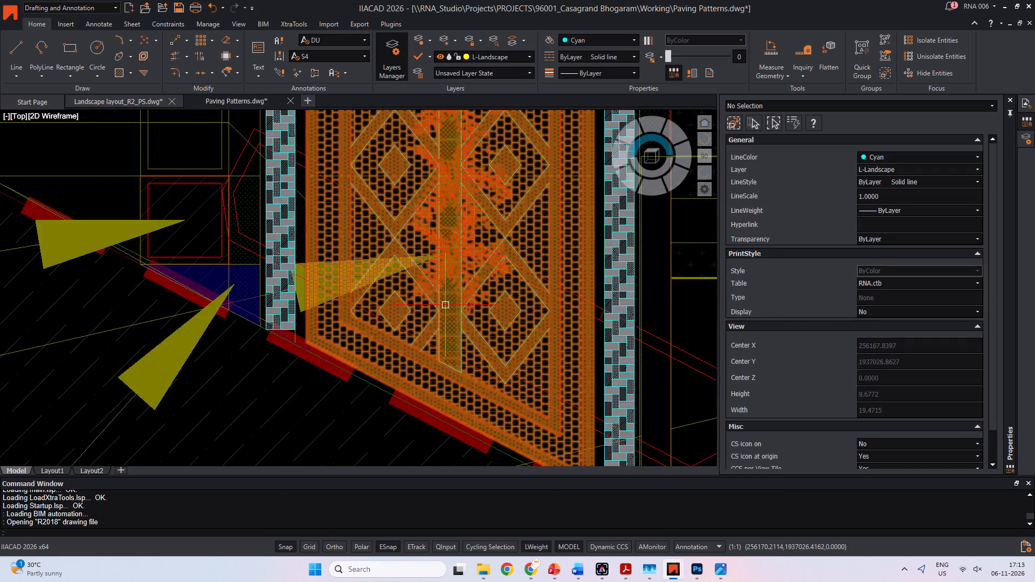
middle_click_drag(445, 304, 323, 206)
scroll(323, 206, "down", 2)
scroll(432, 260, "down", 2)
scroll(448, 245, "up", 3)
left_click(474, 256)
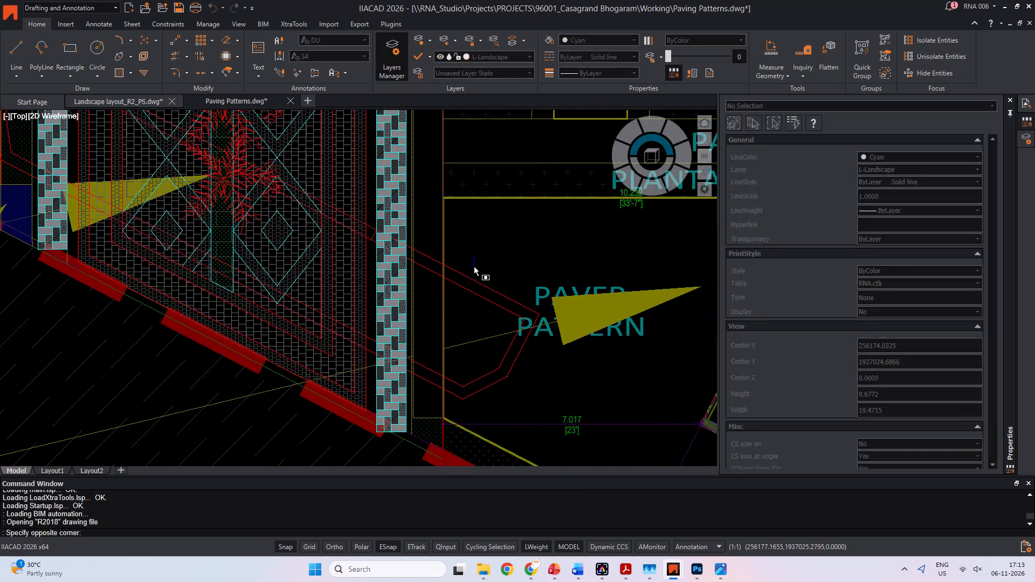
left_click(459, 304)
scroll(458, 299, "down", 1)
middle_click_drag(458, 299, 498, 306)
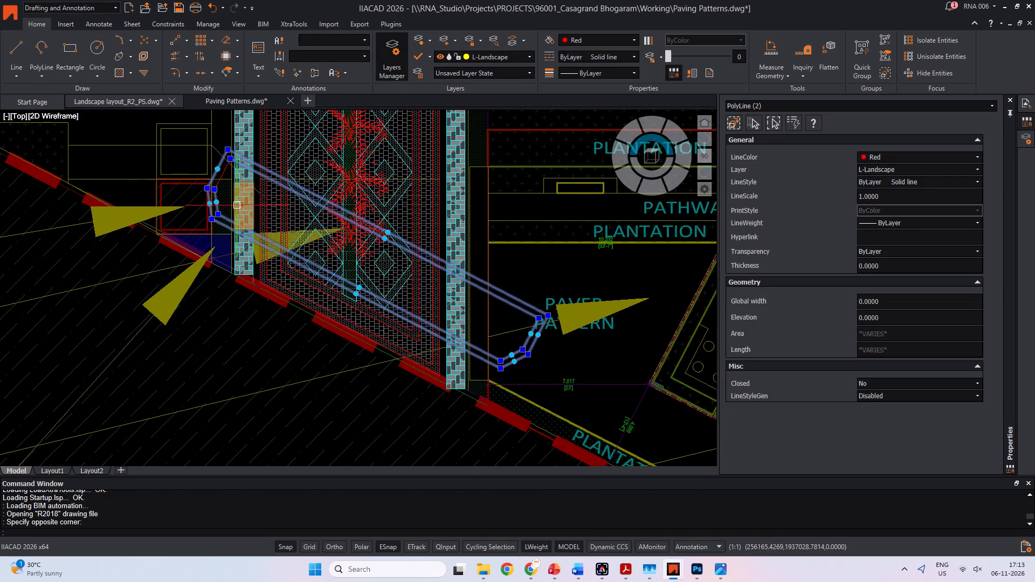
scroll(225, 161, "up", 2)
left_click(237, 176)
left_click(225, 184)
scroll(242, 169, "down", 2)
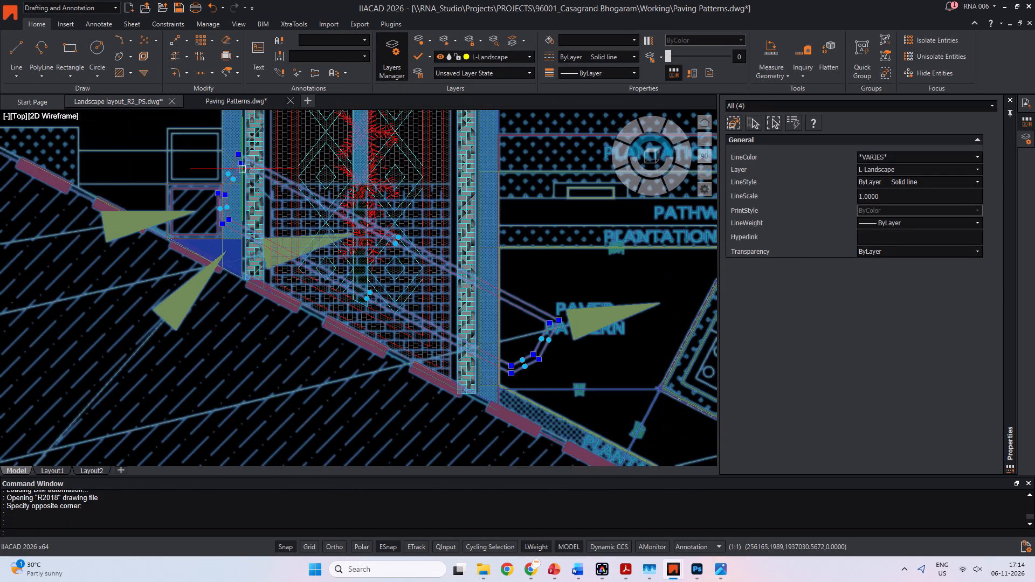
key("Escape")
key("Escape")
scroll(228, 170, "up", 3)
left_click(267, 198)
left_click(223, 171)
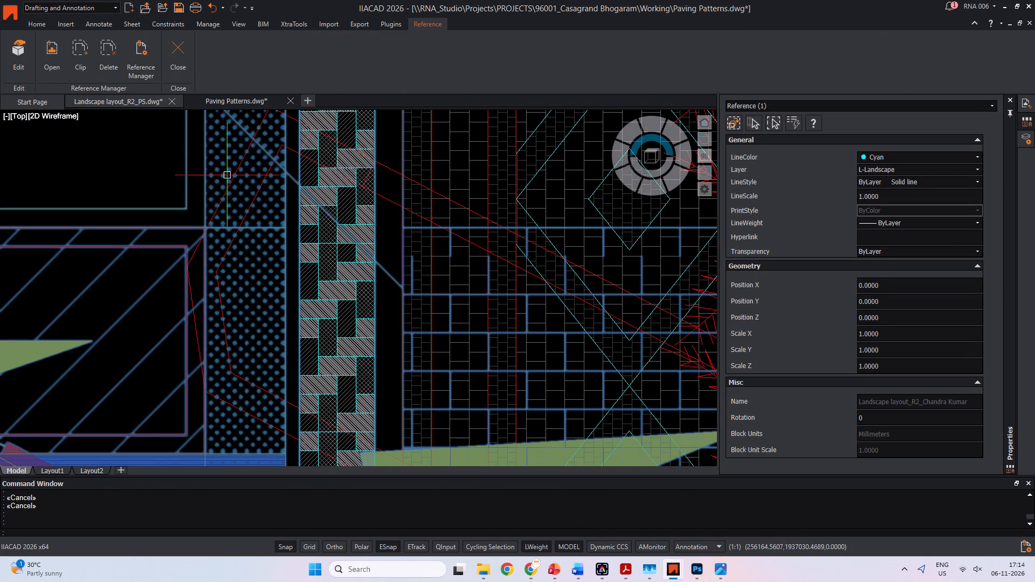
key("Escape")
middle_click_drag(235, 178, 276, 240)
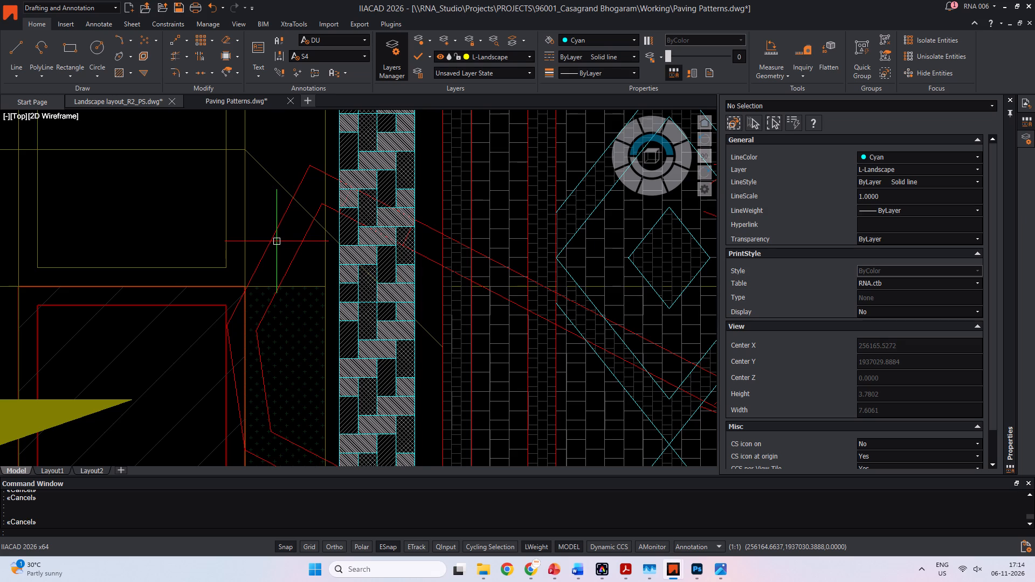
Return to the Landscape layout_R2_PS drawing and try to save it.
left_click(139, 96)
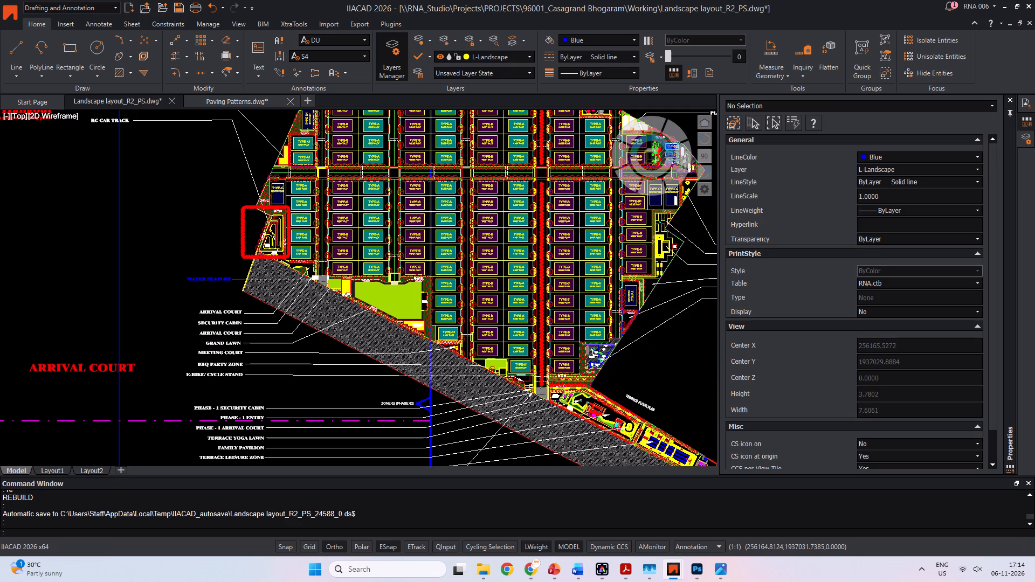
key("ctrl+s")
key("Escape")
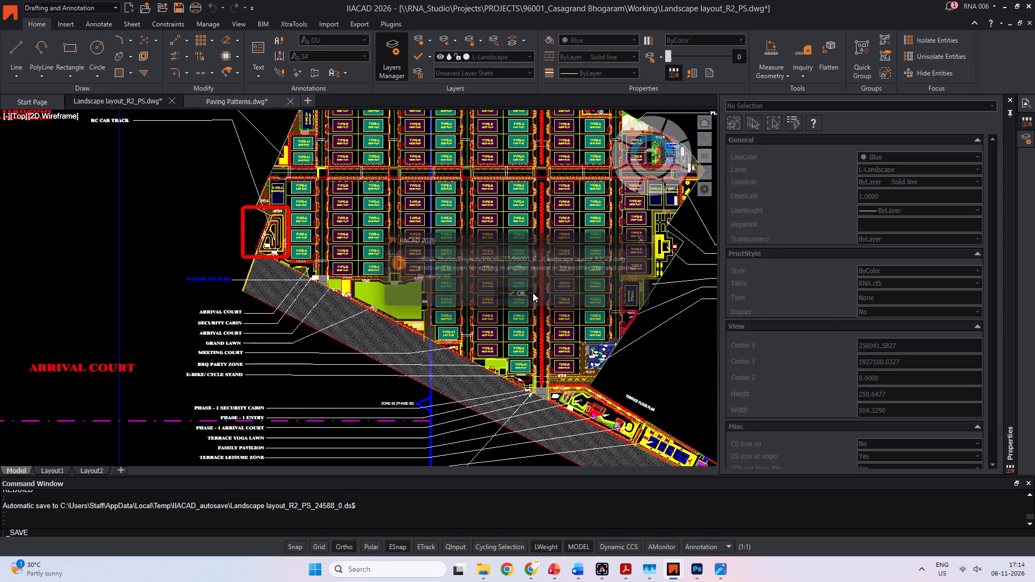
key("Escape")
Examine the Moorish Garden and Interaction Pits labels and the clouded area that the Moorish Garden leader points to.
scroll(247, 223, "down", 1)
middle_click_drag(230, 220, 277, 312)
middle_click_drag(189, 220, 319, 378)
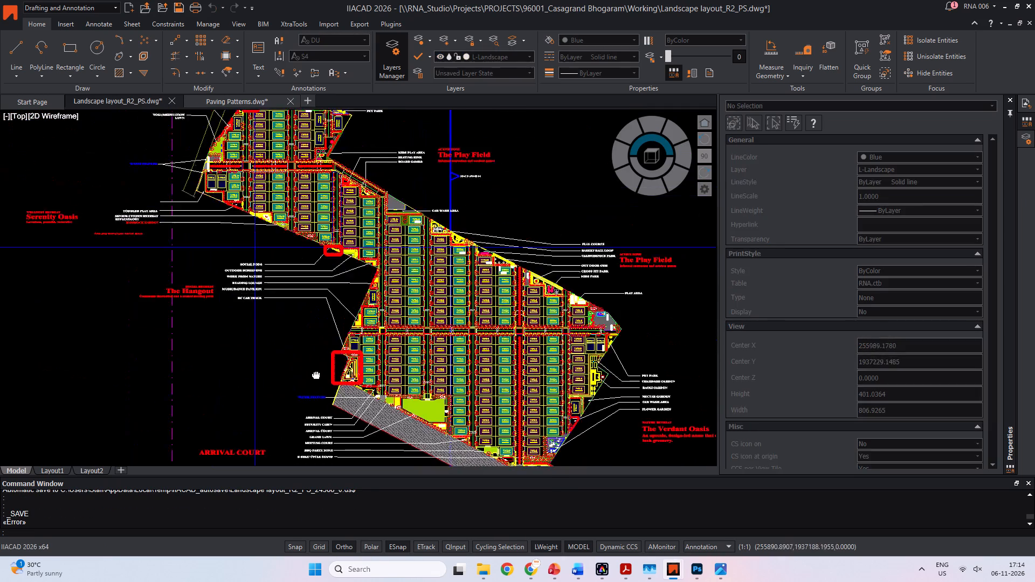
middle_click_drag(319, 378, 320, 379)
scroll(236, 224, "up", 1)
middle_click_drag(356, 213, 364, 289)
scroll(296, 249, "up", 3)
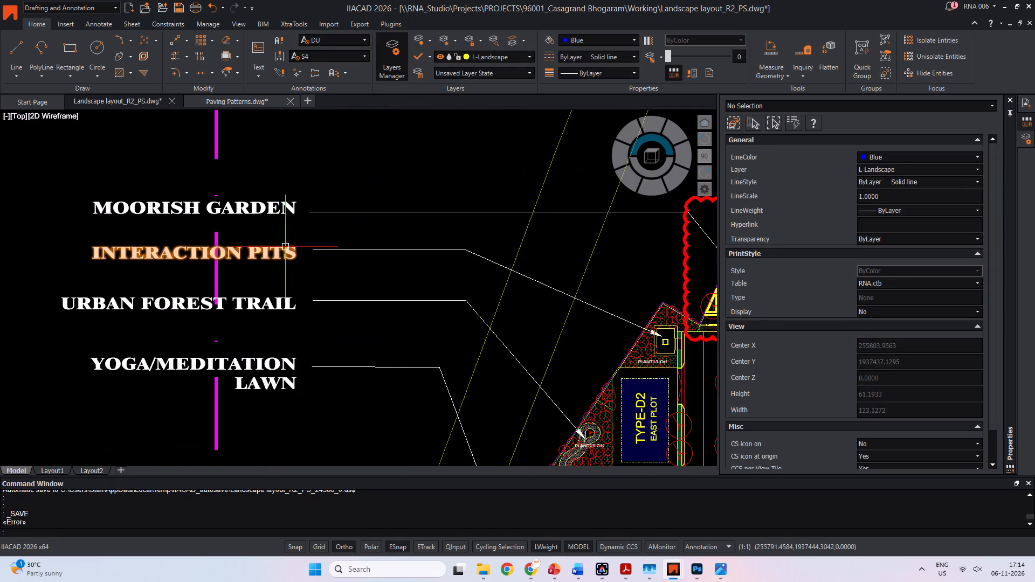
middle_click_drag(257, 253, 272, 322)
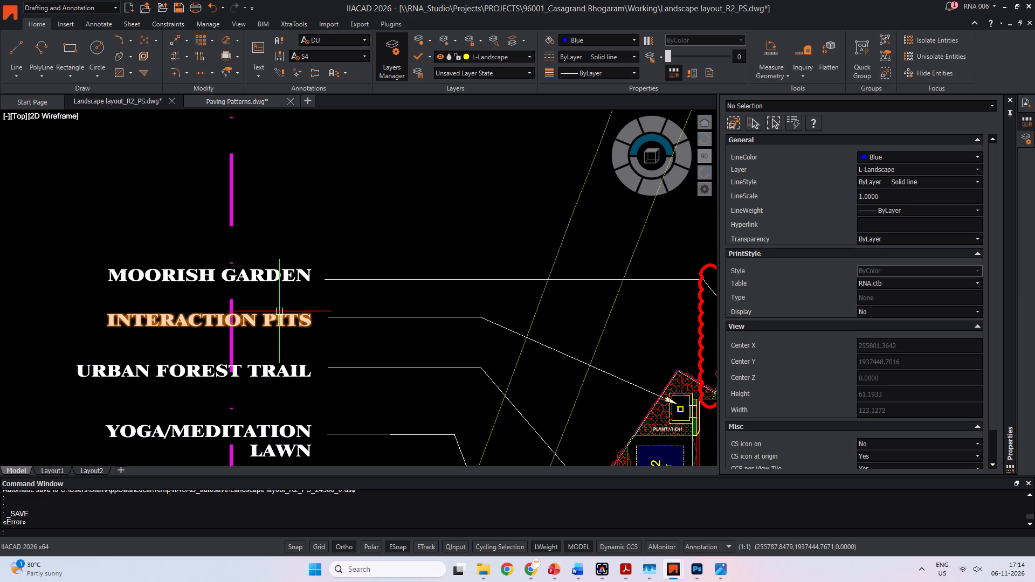
middle_click_drag(388, 328, 129, 251)
scroll(385, 330, "down", 1)
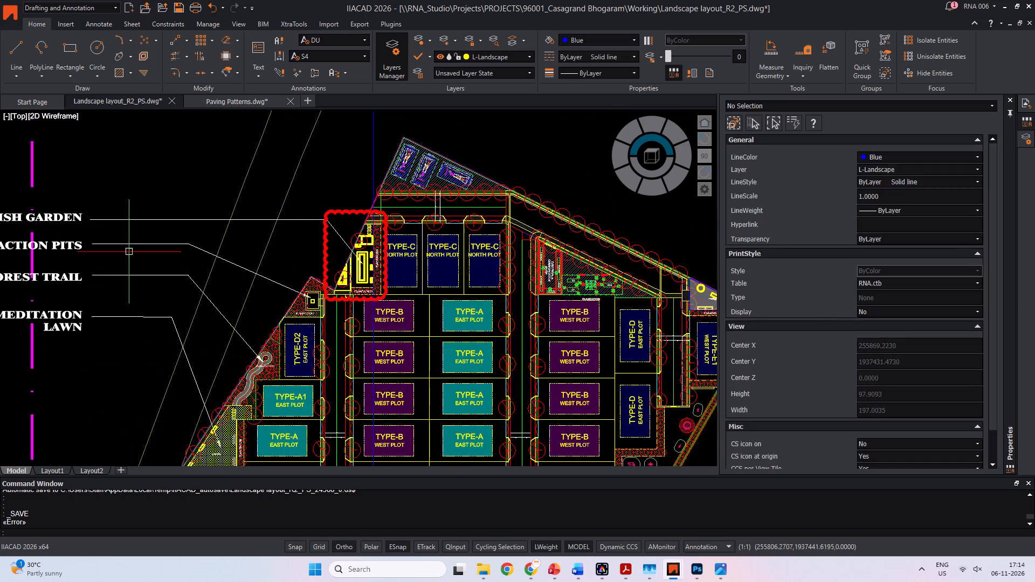
middle_click_drag(291, 260, 293, 331)
scroll(322, 296, "up", 2)
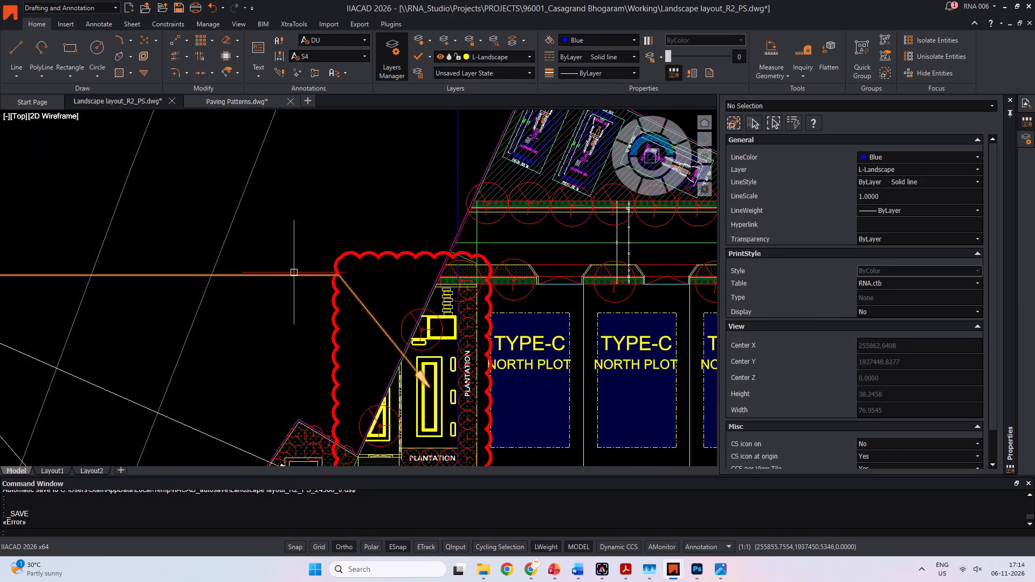
Retry saving the Landscape layout_R2_PS drawing.
key("ctrl+s")
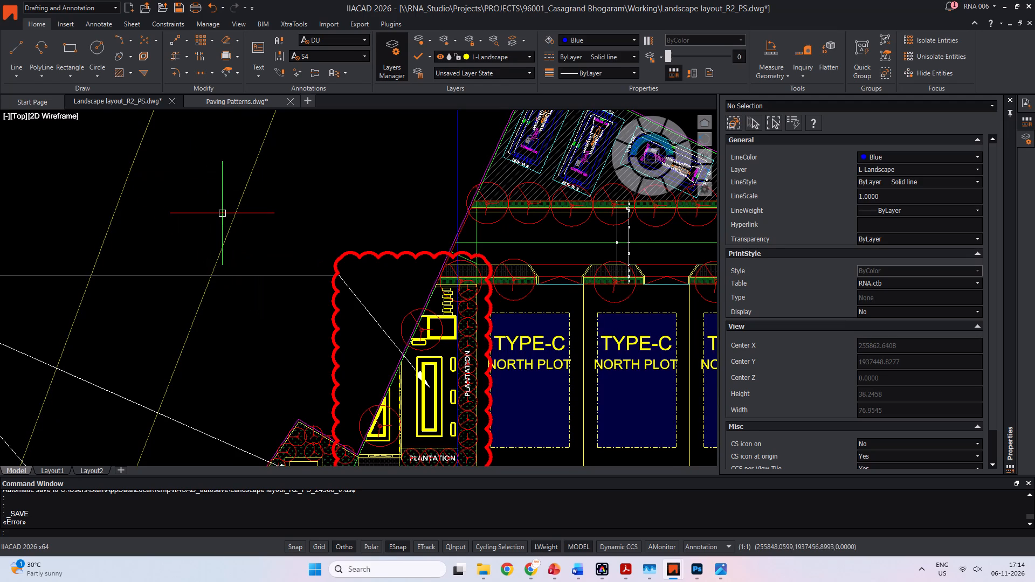
left_click(513, 295)
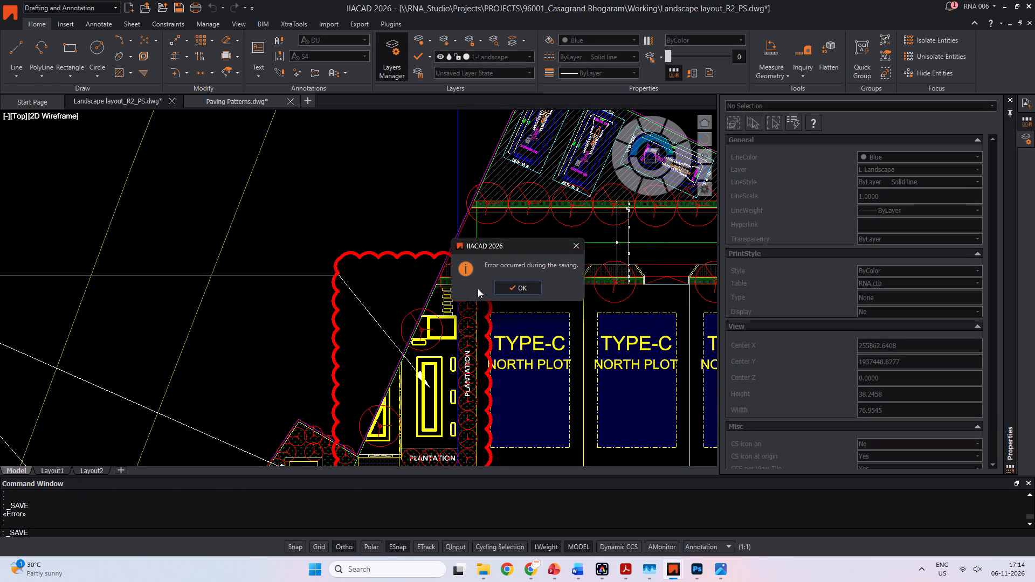
left_click(520, 289)
scroll(362, 267, "down", 1)
key("ctrl+s")
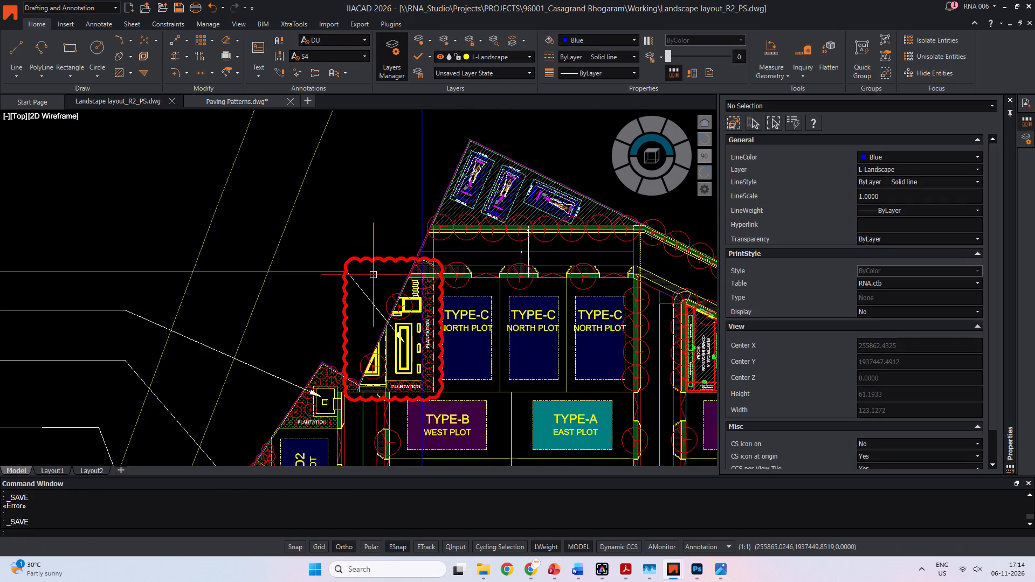
Examine the clouded RC Car Track area beside the Type-A east plots and the surrounding Hangout and Arrival Court labels.
scroll(356, 280, "down", 1)
middle_click_drag(351, 280, 270, 154)
scroll(317, 285, "down", 3)
middle_click_drag(309, 283, 276, 198)
middle_click_drag(349, 386, 333, 331)
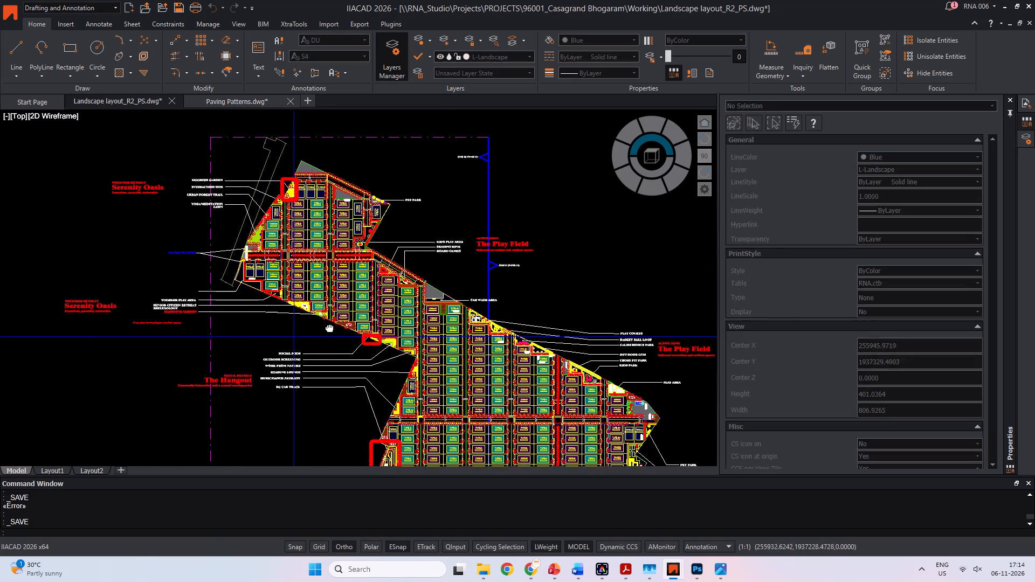
middle_click_drag(333, 331, 317, 250)
scroll(342, 336, "up", 4)
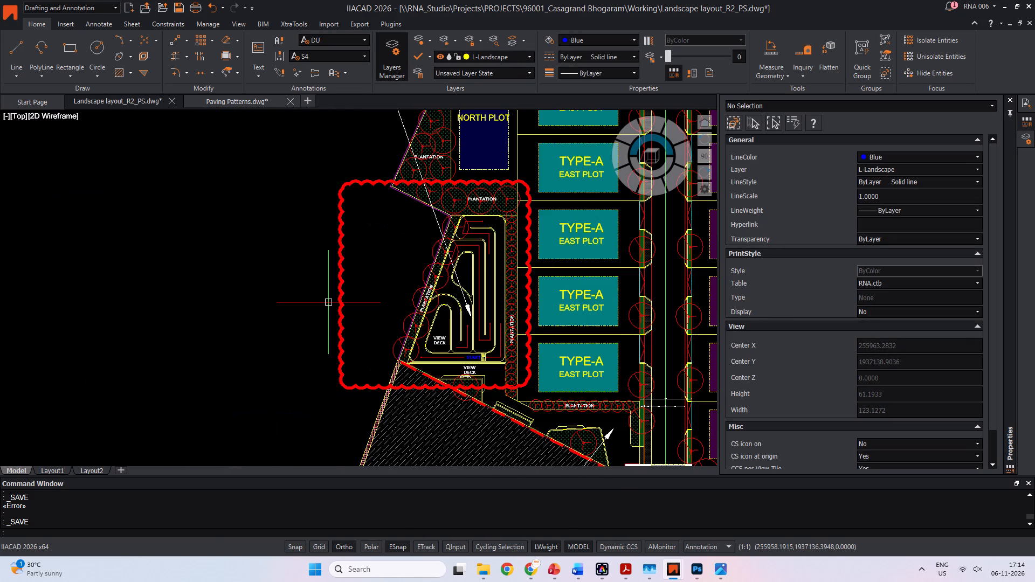
scroll(329, 302, "down", 3)
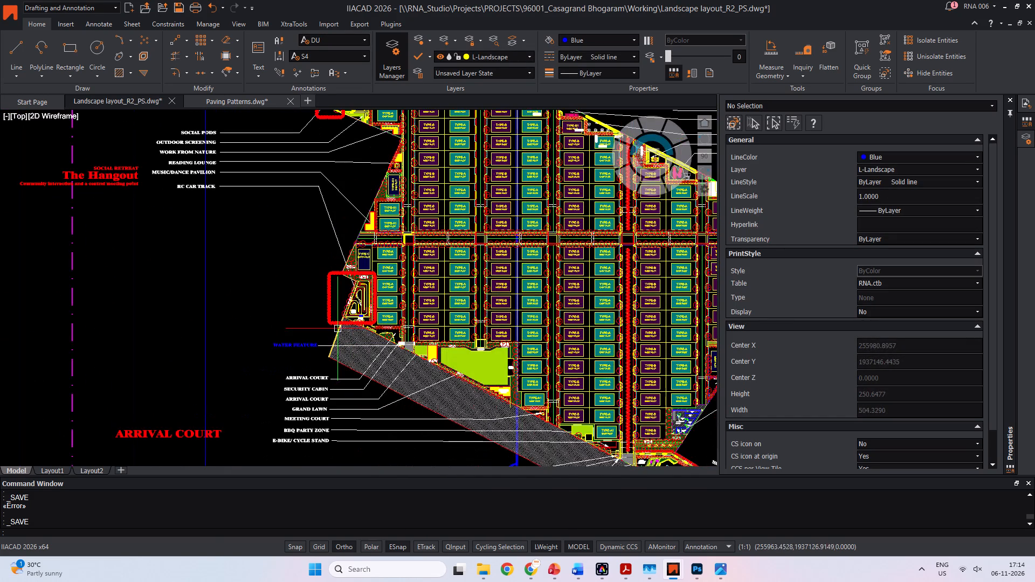
middle_click_drag(323, 285, 191, 185)
middle_click_drag(260, 267, 284, 378)
middle_click_drag(239, 289, 254, 403)
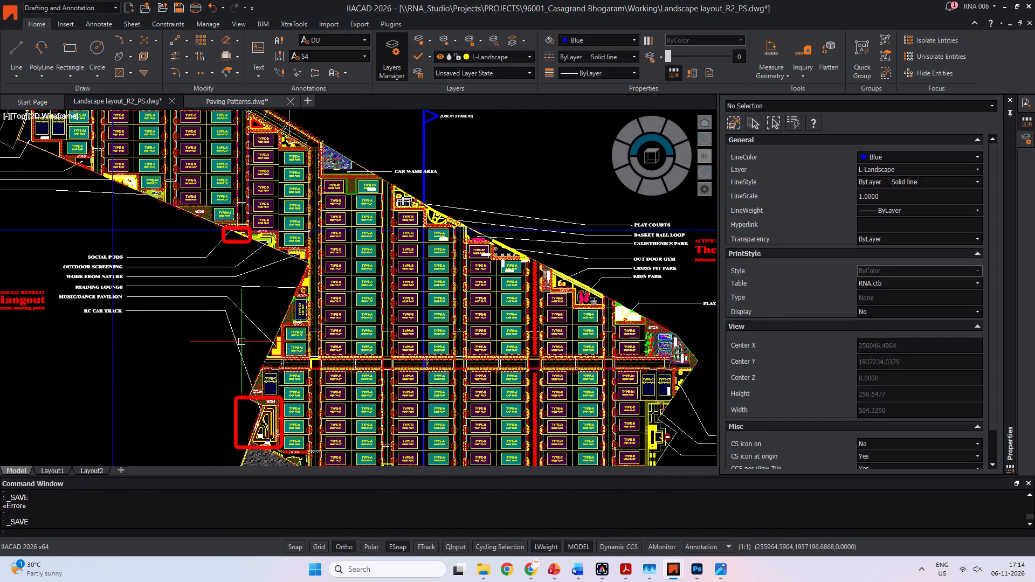
Examine the clouded area at the Social Pods leader and select its red revision cloud.
middle_click_drag(216, 253, 280, 359)
scroll(307, 337, "up", 3)
middle_click_drag(270, 351, 310, 361)
scroll(309, 361, "down", 2)
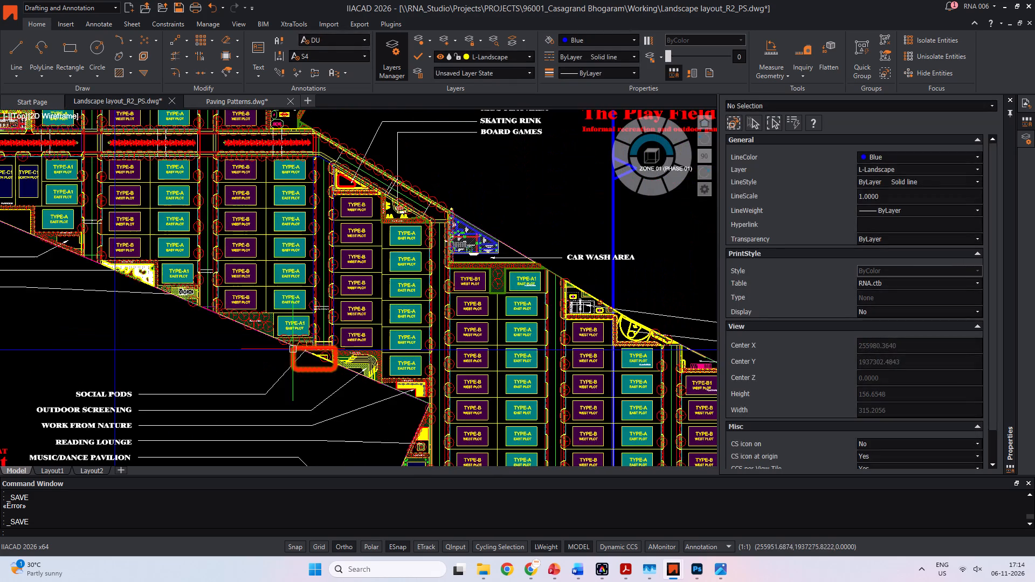
middle_click_drag(232, 348, 308, 315)
middle_click_drag(285, 315, 315, 349)
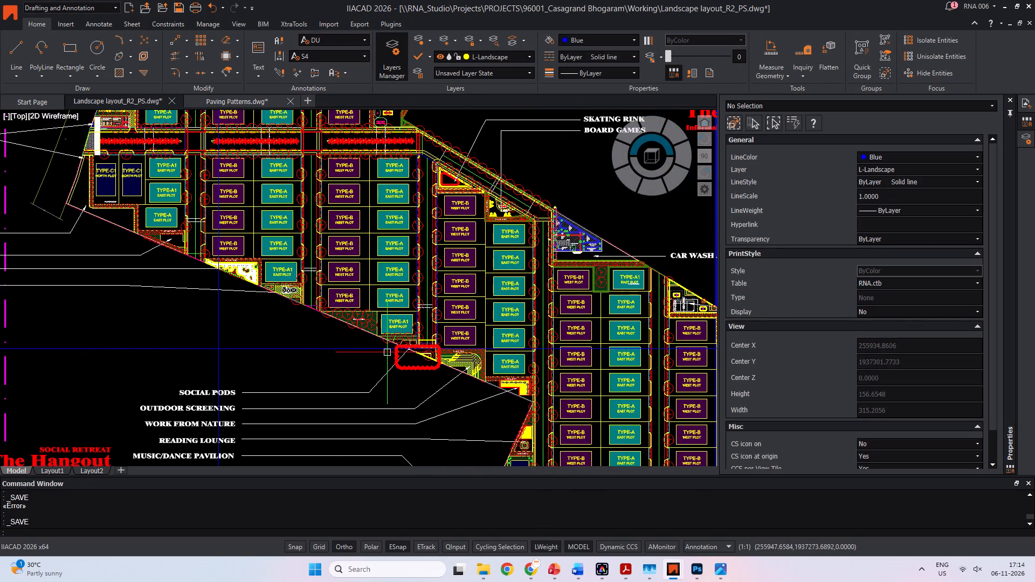
scroll(390, 351, "up", 3)
left_click(426, 357)
left_click(392, 354)
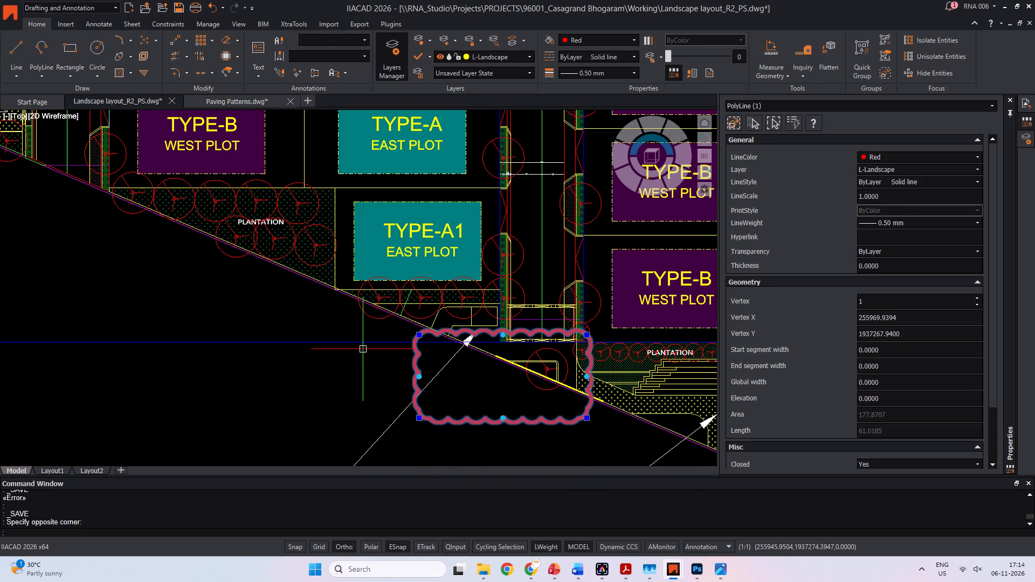
Examine the site boundary beside the Type-C1 north plots, with its Water Feature, unlabelled and Toddler Play Area leaders.
scroll(362, 348, "down", 1)
middle_click_drag(358, 349, 427, 387)
scroll(427, 387, "down", 2)
middle_click_drag(273, 322, 388, 381)
middle_click_drag(257, 338, 330, 393)
middle_click_drag(309, 354, 310, 311)
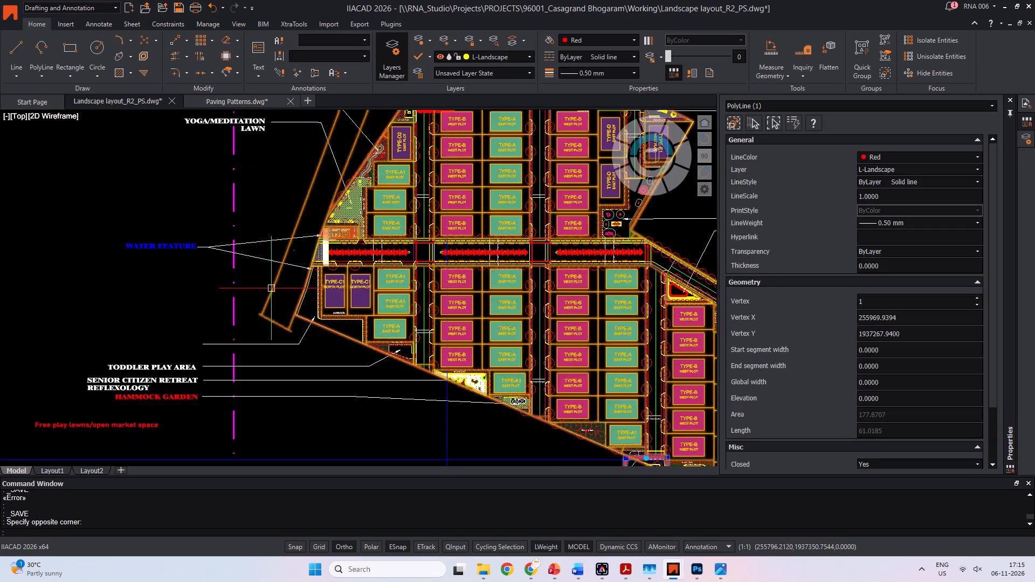
middle_click_drag(268, 283, 223, 278)
scroll(197, 351, "up", 1)
middle_click_drag(229, 344, 233, 344)
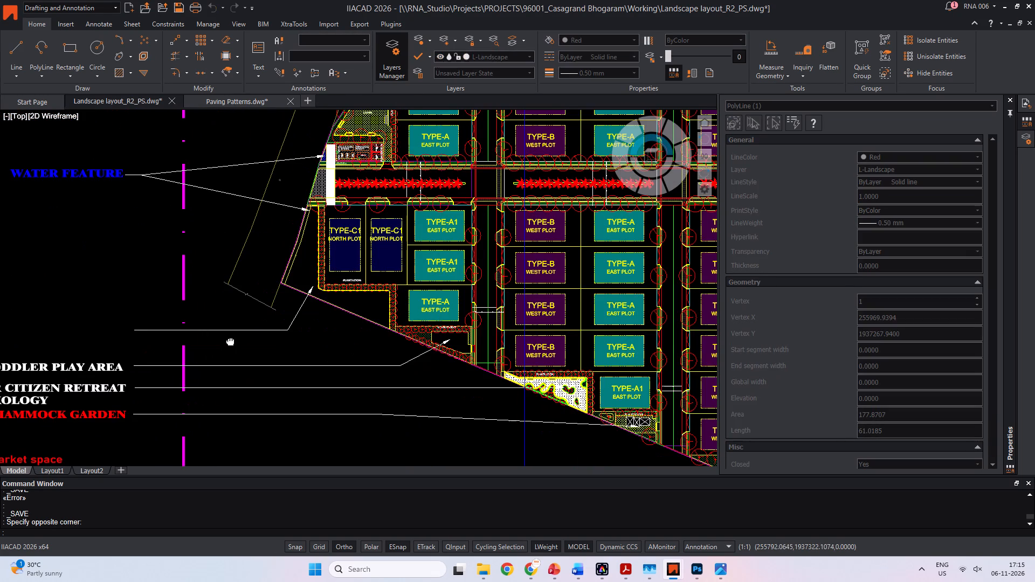
middle_click_drag(233, 344, 348, 325)
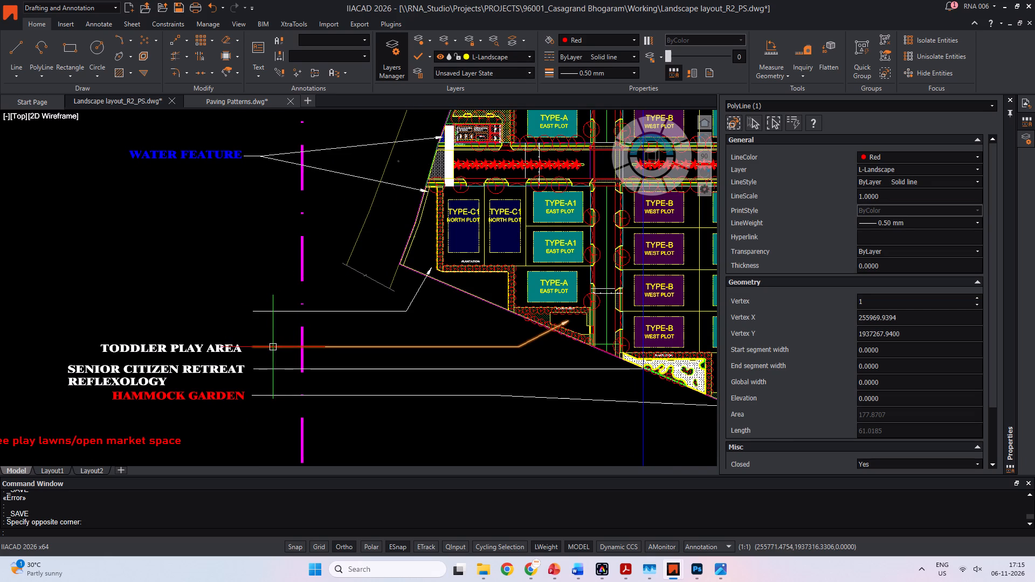
middle_click_drag(390, 323, 329, 361)
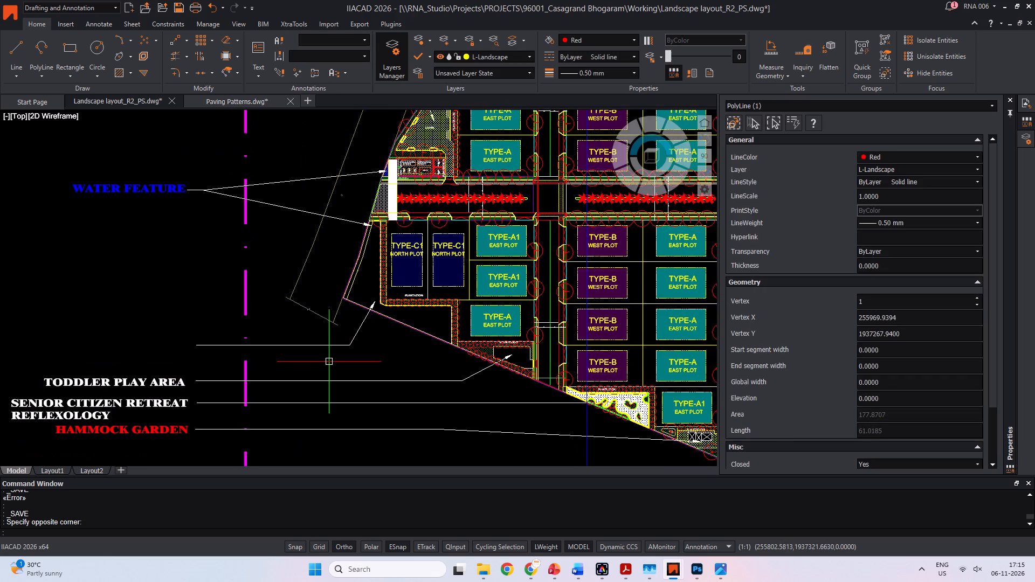
scroll(327, 358, "down", 2)
middle_click_drag(325, 357, 288, 331)
scroll(295, 330, "up", 2)
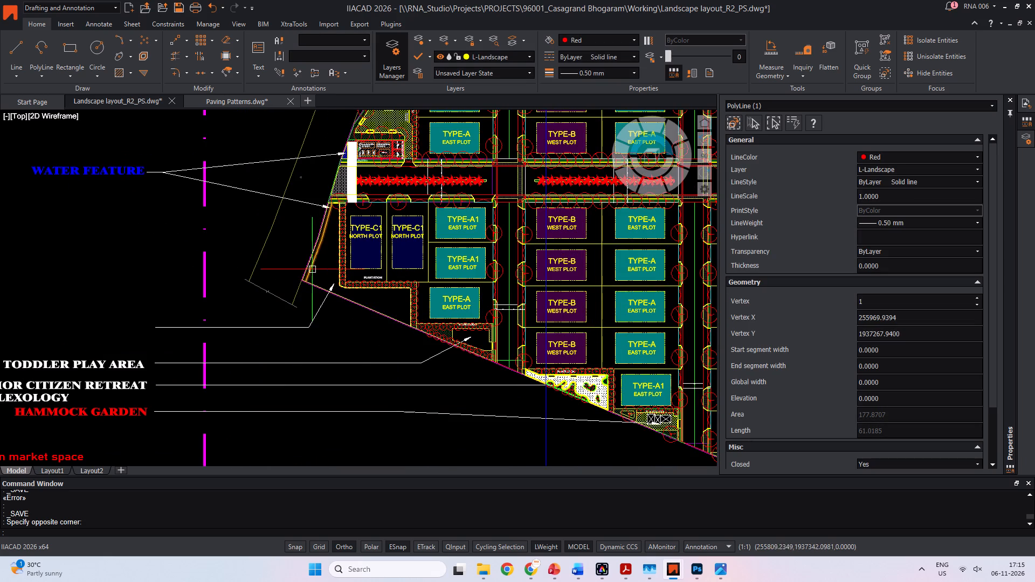
middle_click_drag(322, 253, 323, 272)
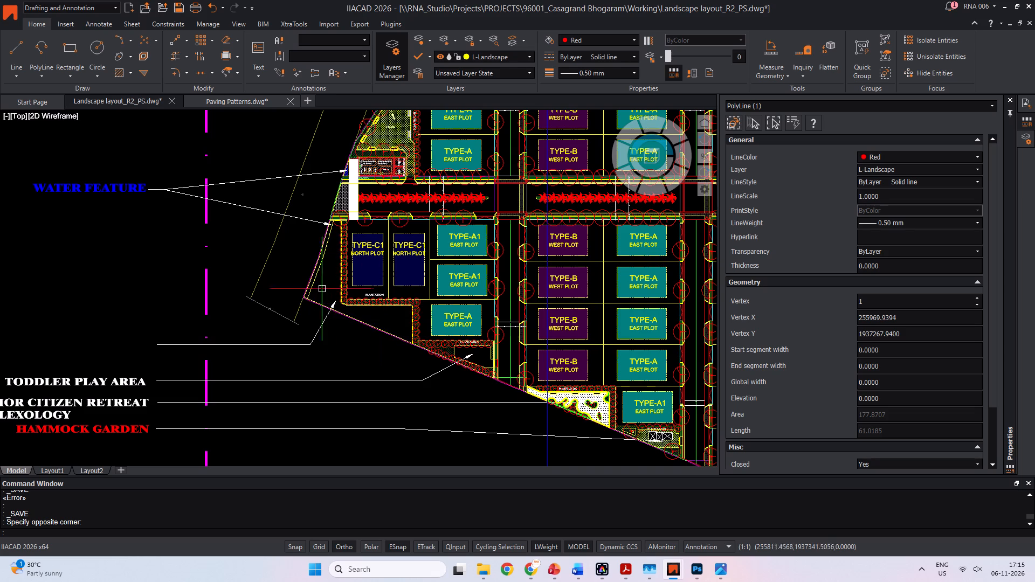
scroll(329, 255, "up", 2)
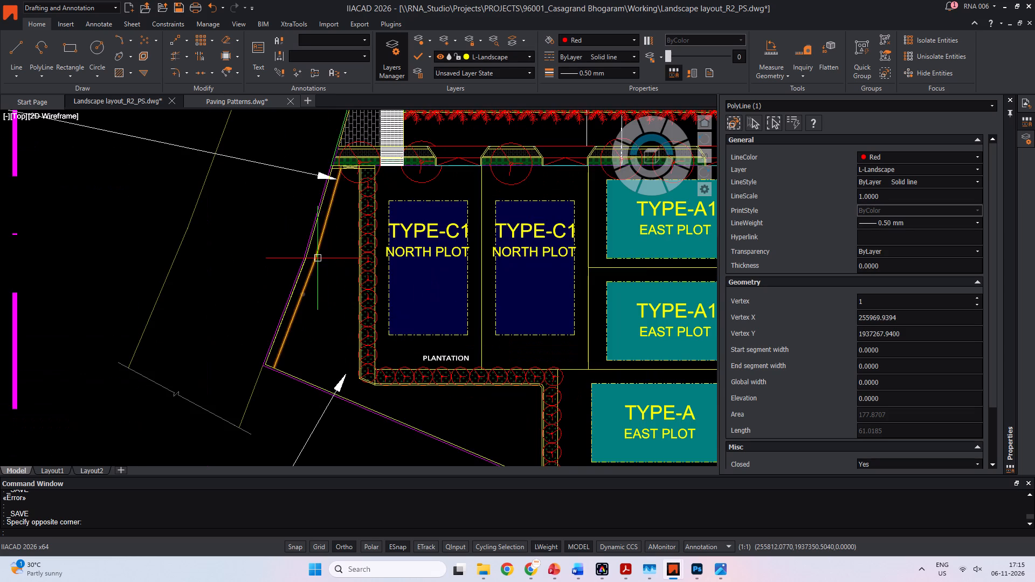
scroll(345, 246, "down", 2)
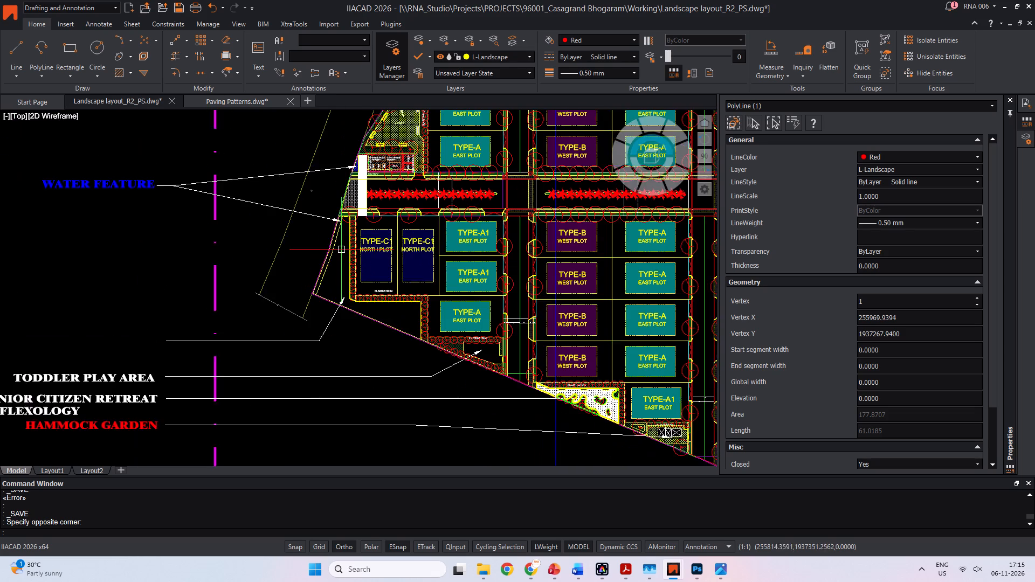
middle_click_drag(342, 249, 330, 276)
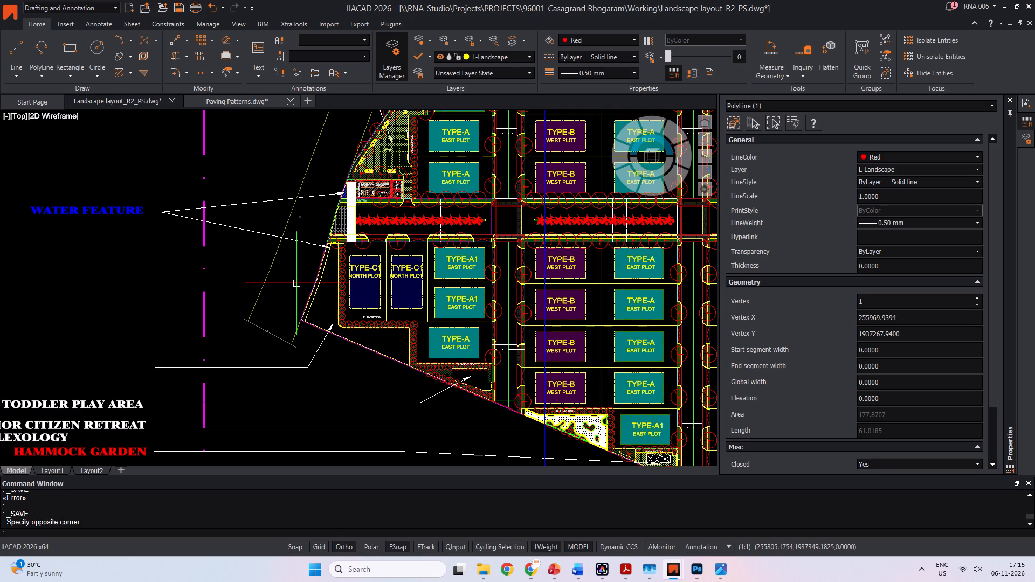
scroll(276, 233, "down", 2)
middle_click_drag(281, 243, 315, 345)
Switch to the PowerPoint presentation and check the Verdant Oasis (Nature Retreat) slide showing the Baoli Garden water feature intent.
key("alt+Tab")
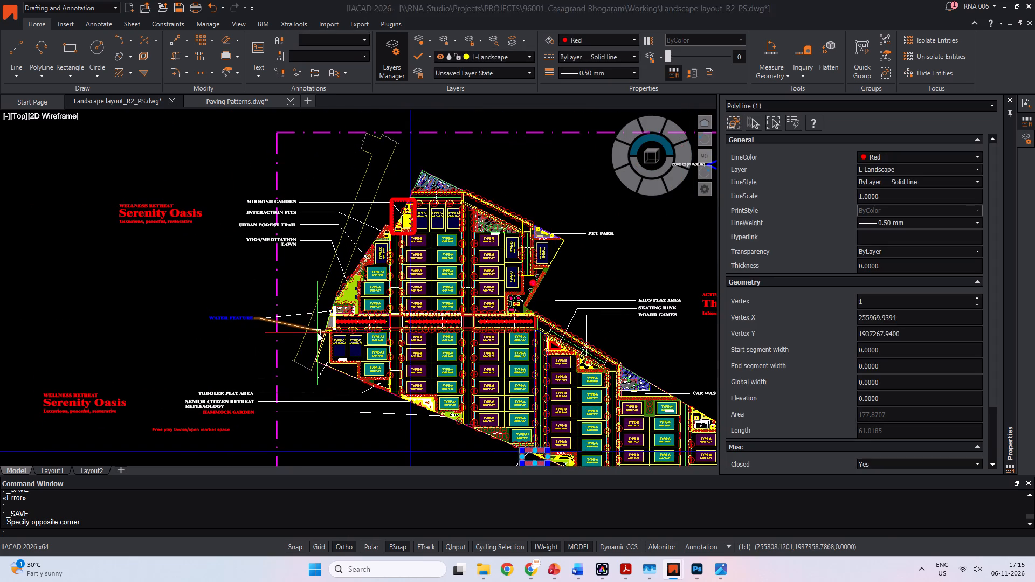
left_click(234, 331)
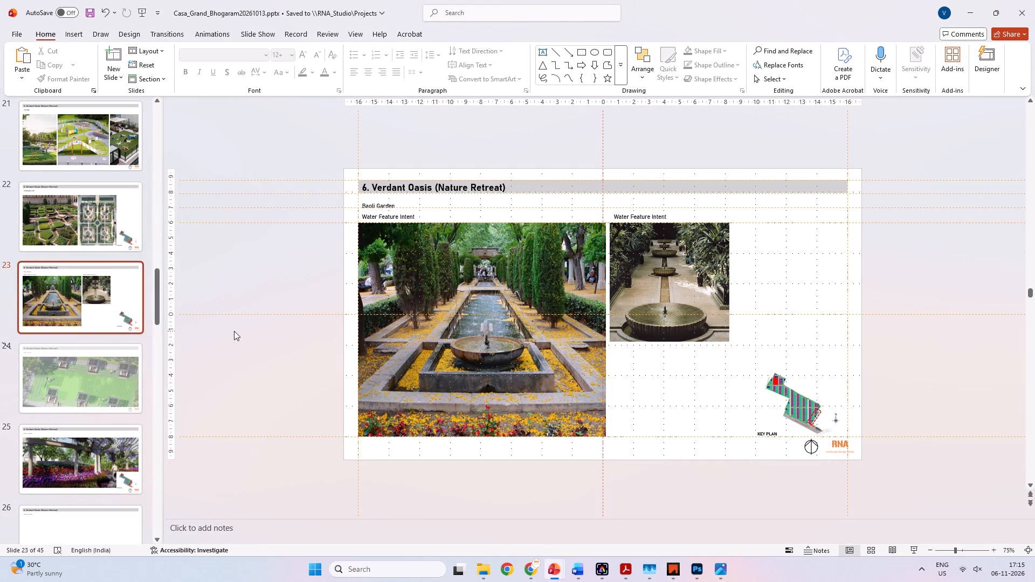
Return to the landscape layout drawing in IIACAD, clear the selection and inspect the boundary strip beside the Type-C1 north plots.
key("alt+Tab")
scroll(176, 272, "down", 2)
middle_click_drag(176, 272, 218, 264)
scroll(232, 274, "up", 3)
middle_click_drag(266, 338, 308, 268)
key("Escape")
scroll(318, 316, "up", 3)
key("Escape")
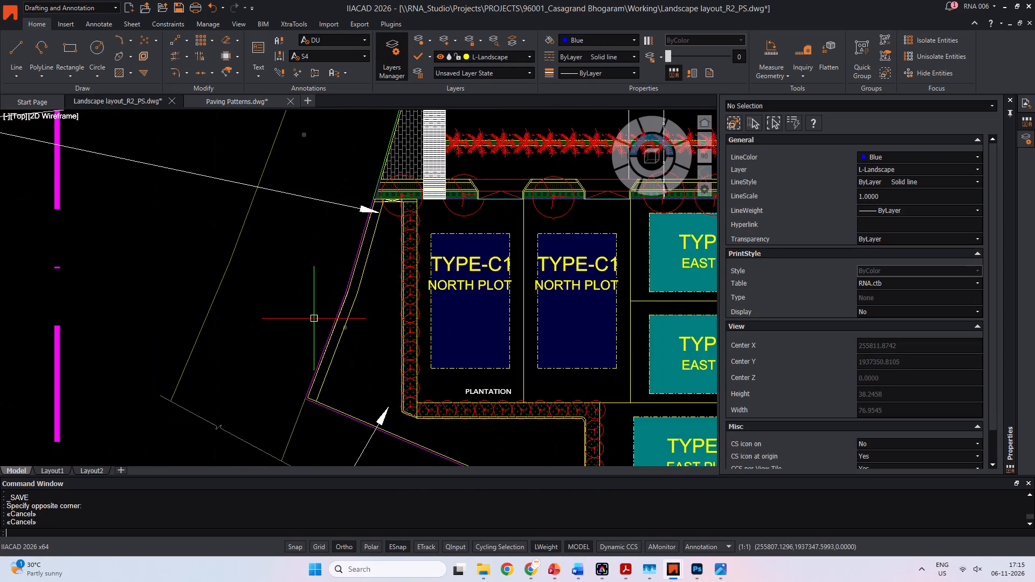